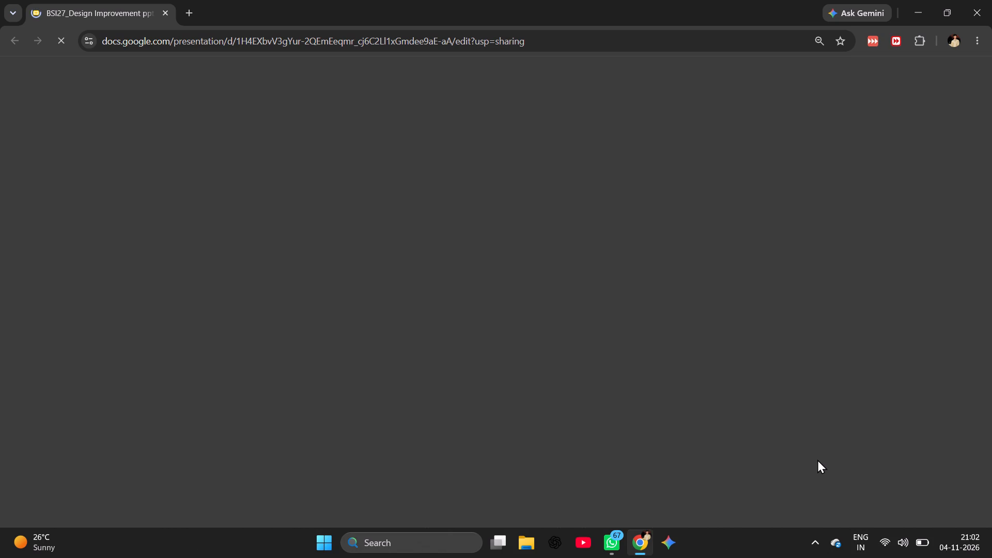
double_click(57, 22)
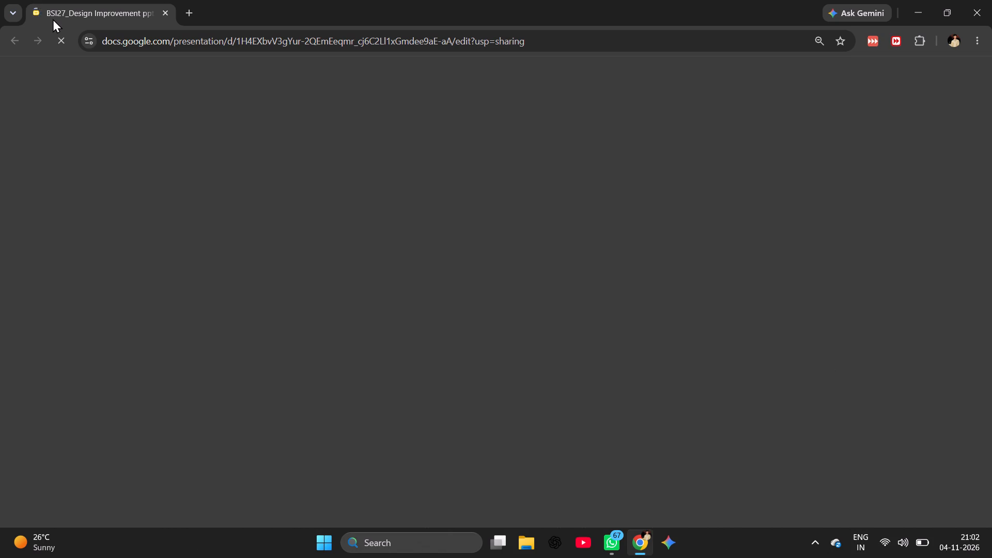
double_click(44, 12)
Reload the shared BSI27_Design Improvement presentation from its existing address.
left_click(601, 49)
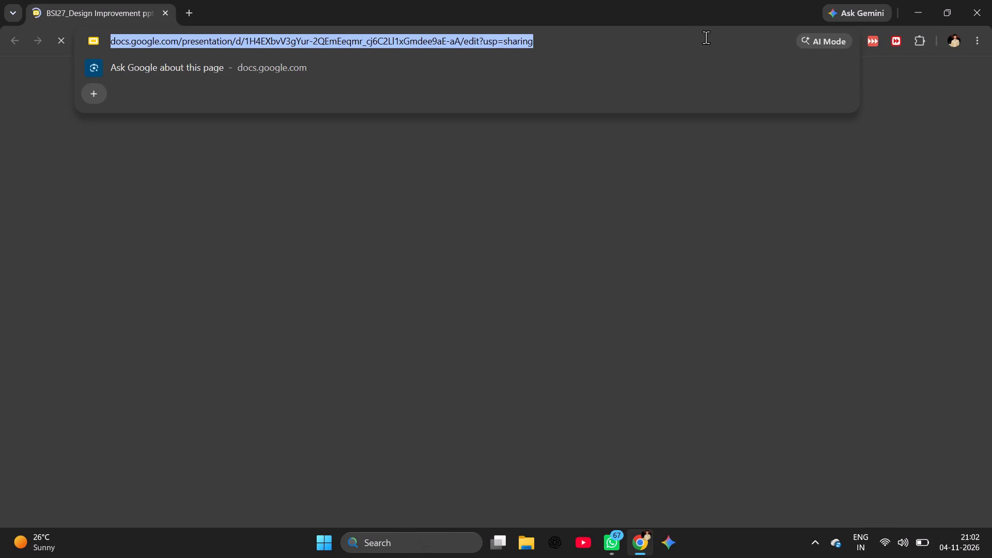
key("Return")
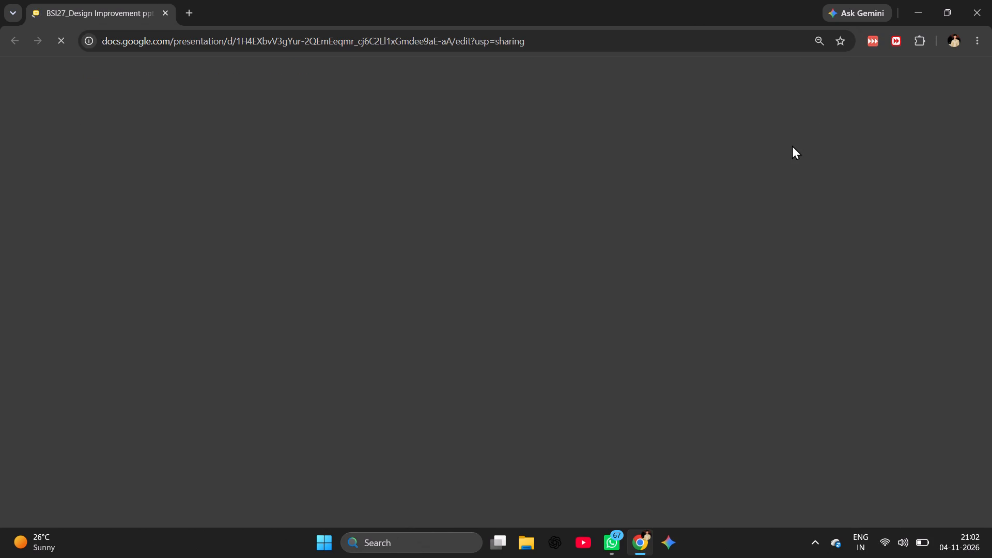
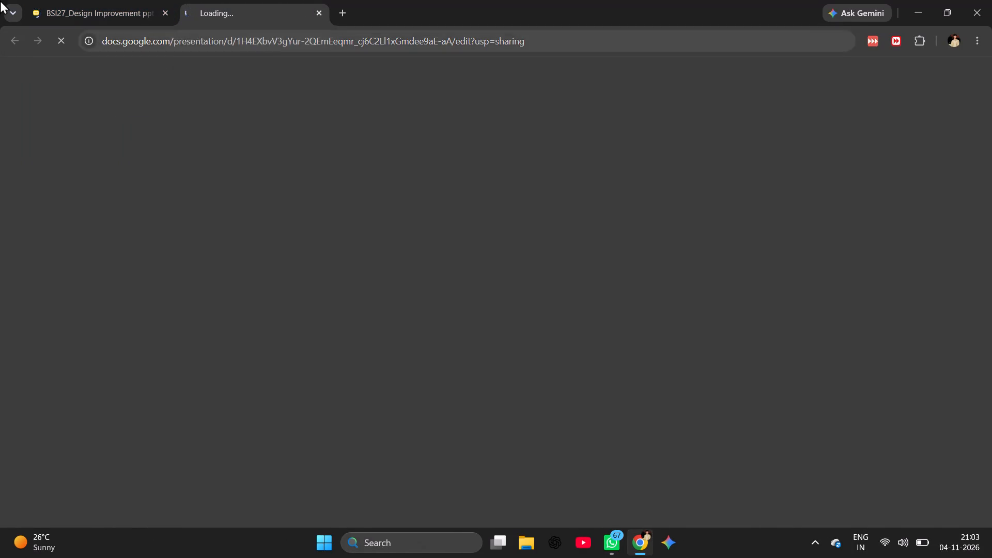
Switch to the first open copy of the BSI27_Design Improvement presentation and look through its slides from the title slide.
left_click(56, 22)
scroll(452, 354, "down", 6)
scroll(838, 327, "down", 1)
scroll(679, 337, "down", 1)
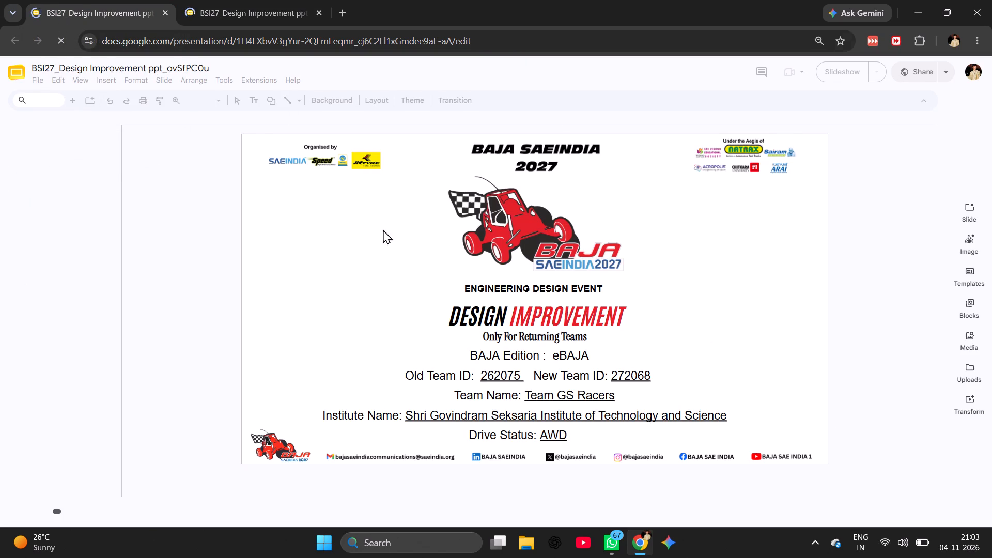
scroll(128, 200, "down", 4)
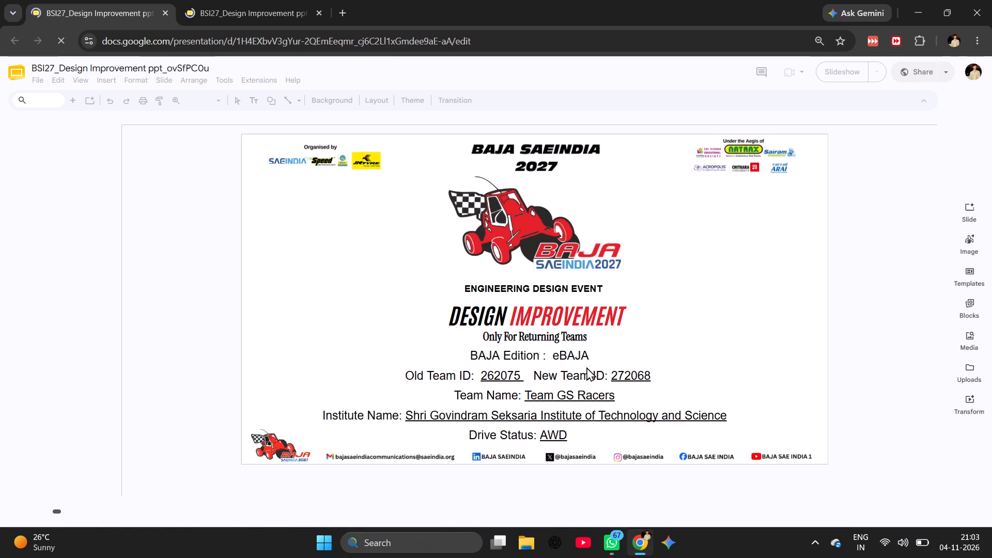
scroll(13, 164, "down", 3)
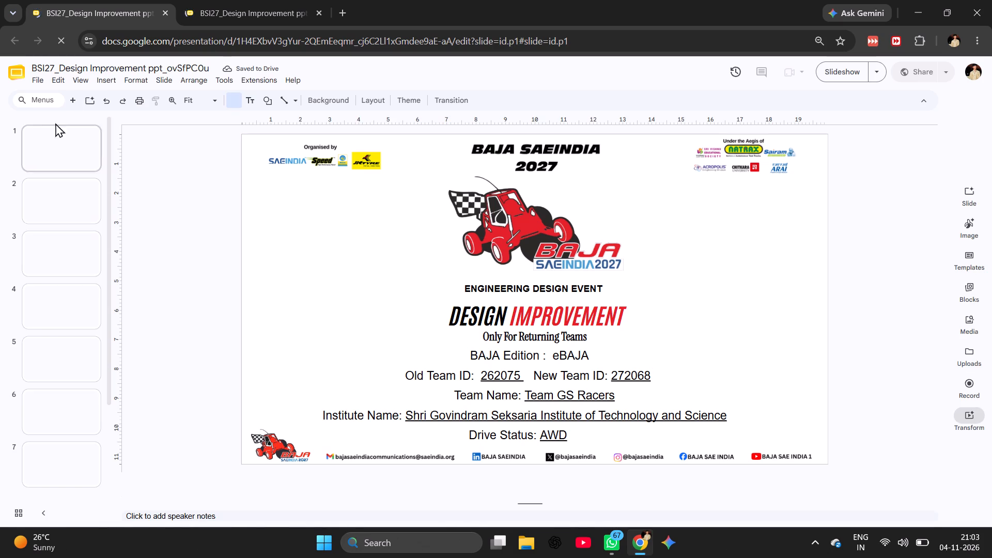
Close the duplicate tab of the Design Improvement presentation.
left_click(317, 12)
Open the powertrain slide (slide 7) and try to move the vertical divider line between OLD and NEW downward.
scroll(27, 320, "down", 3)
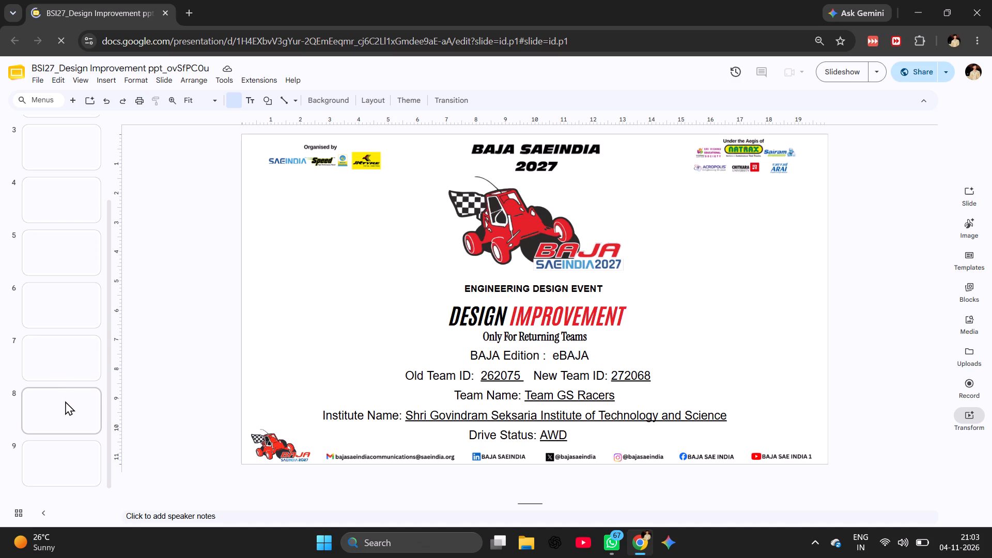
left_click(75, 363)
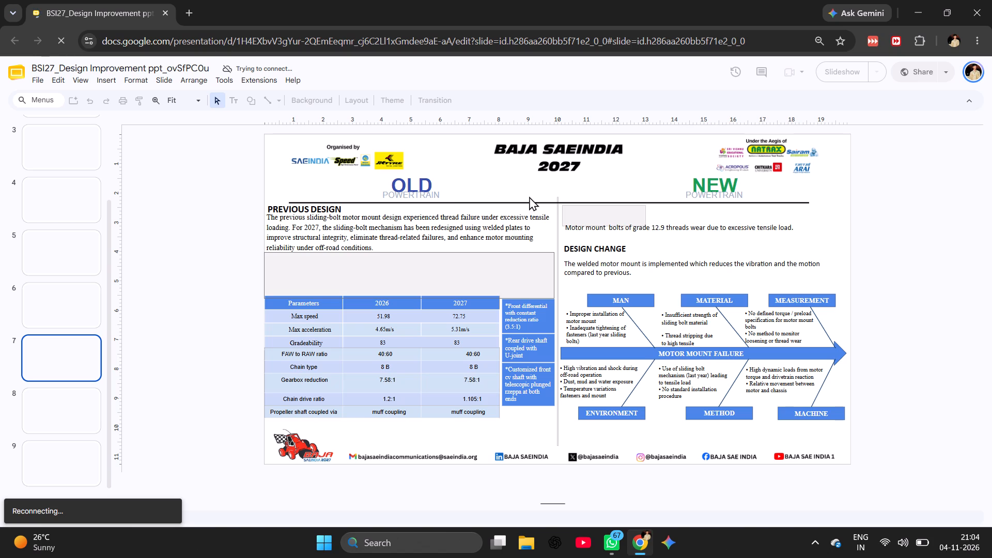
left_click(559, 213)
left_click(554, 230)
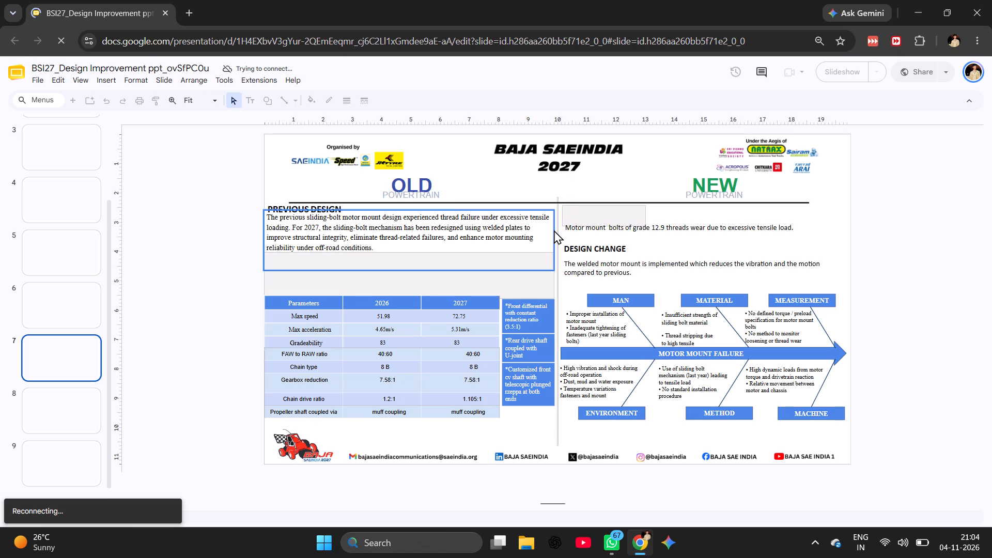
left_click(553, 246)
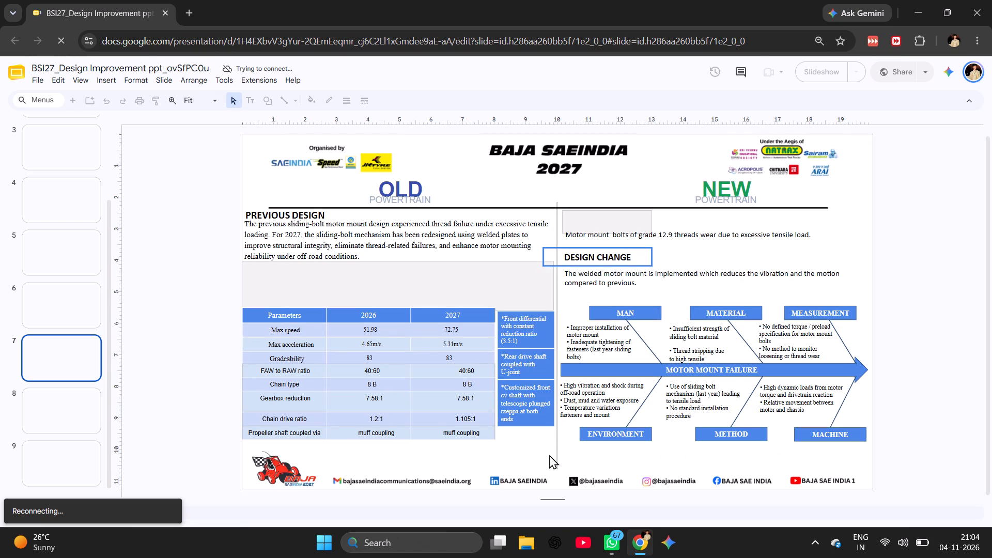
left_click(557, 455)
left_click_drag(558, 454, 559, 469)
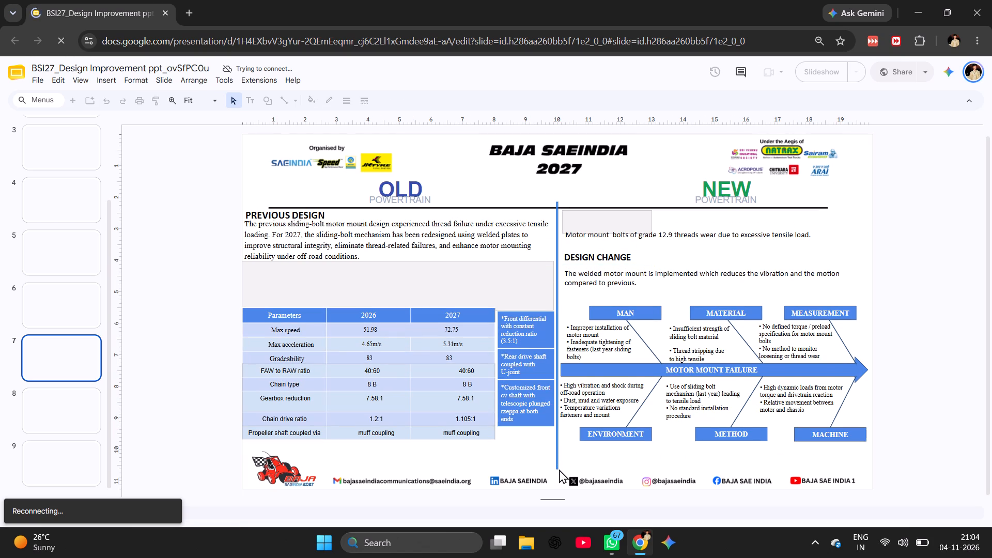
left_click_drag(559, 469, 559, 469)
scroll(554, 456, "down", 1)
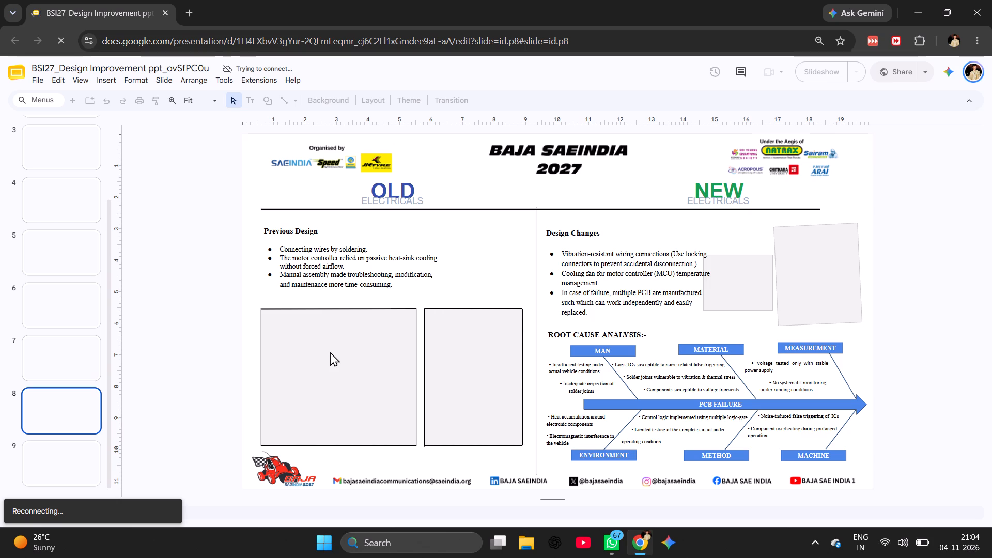
Return to the powertrain slide and move the vertical divider down slightly so its top meets the horizontal line under the headings.
left_click(85, 349)
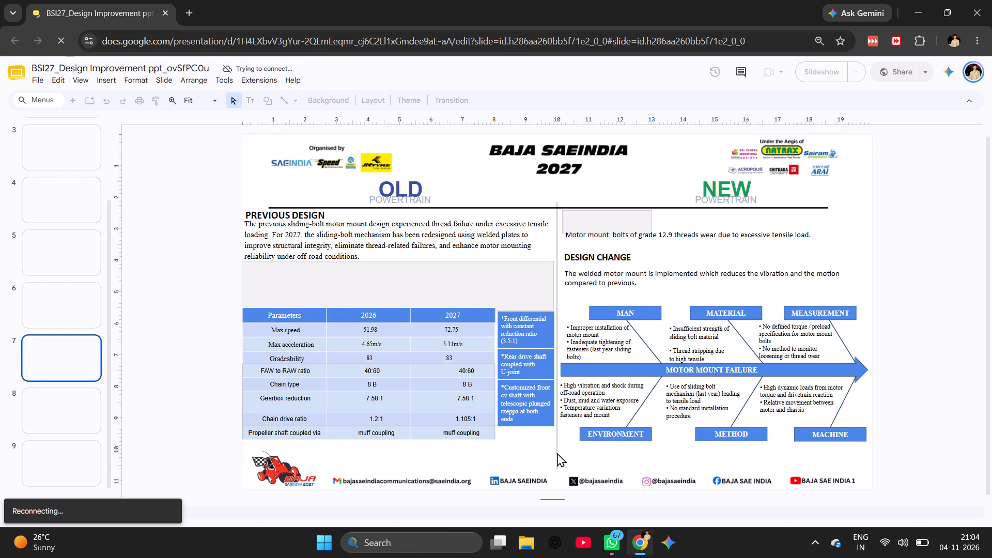
left_click(557, 453)
left_click_drag(558, 454, 557, 471)
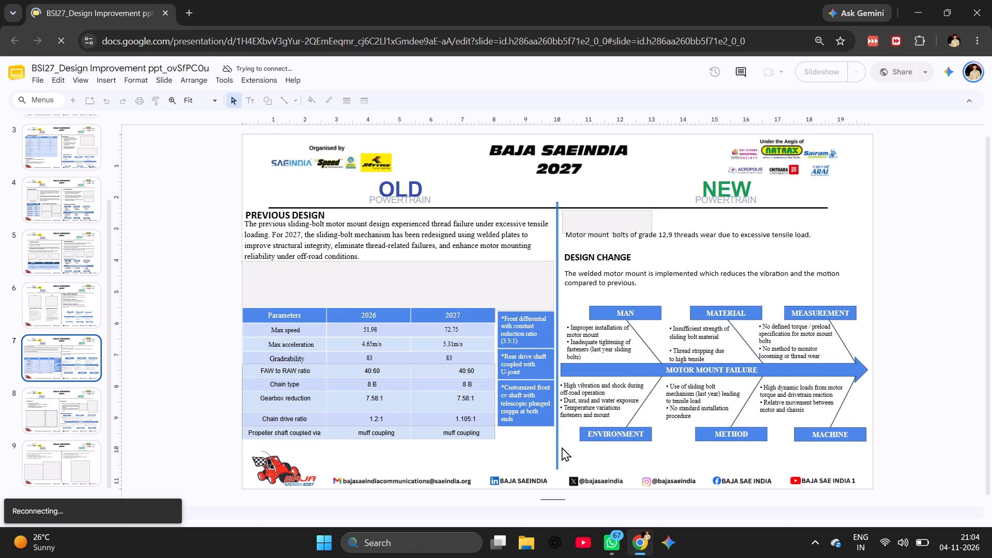
left_click_drag(557, 450, 557, 467)
triple_click(559, 447)
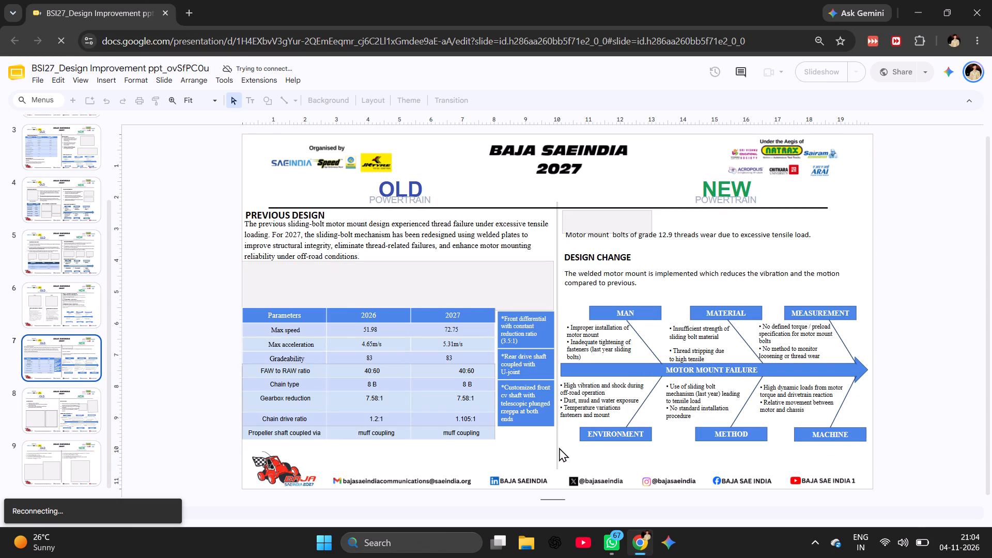
left_click_drag(559, 447, 559, 460)
left_click(555, 456)
left_click(556, 447)
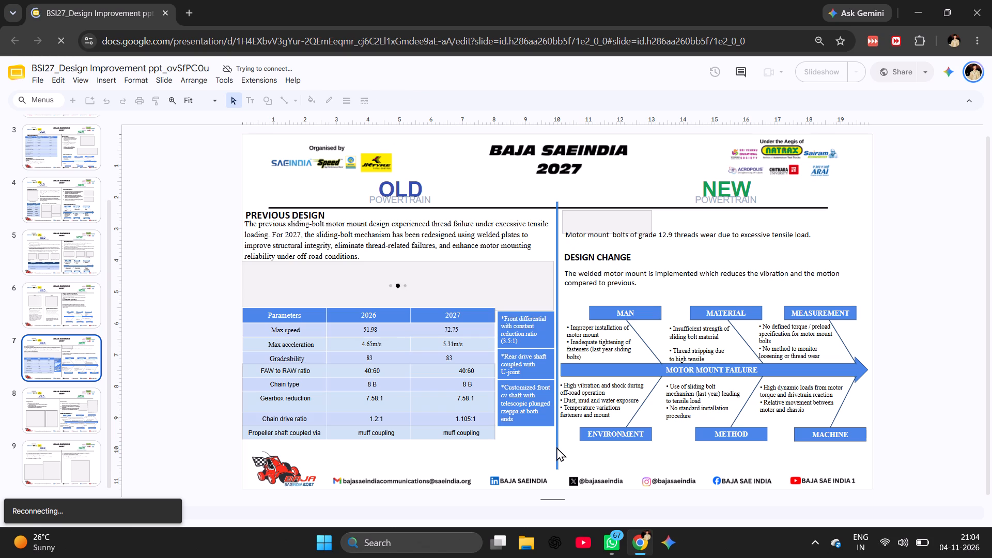
left_click_drag(556, 447, 554, 466)
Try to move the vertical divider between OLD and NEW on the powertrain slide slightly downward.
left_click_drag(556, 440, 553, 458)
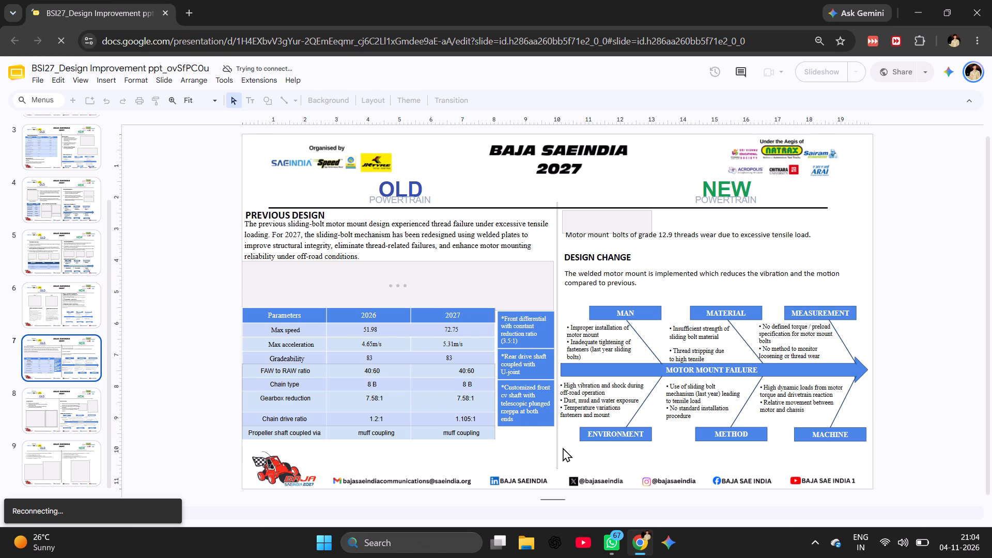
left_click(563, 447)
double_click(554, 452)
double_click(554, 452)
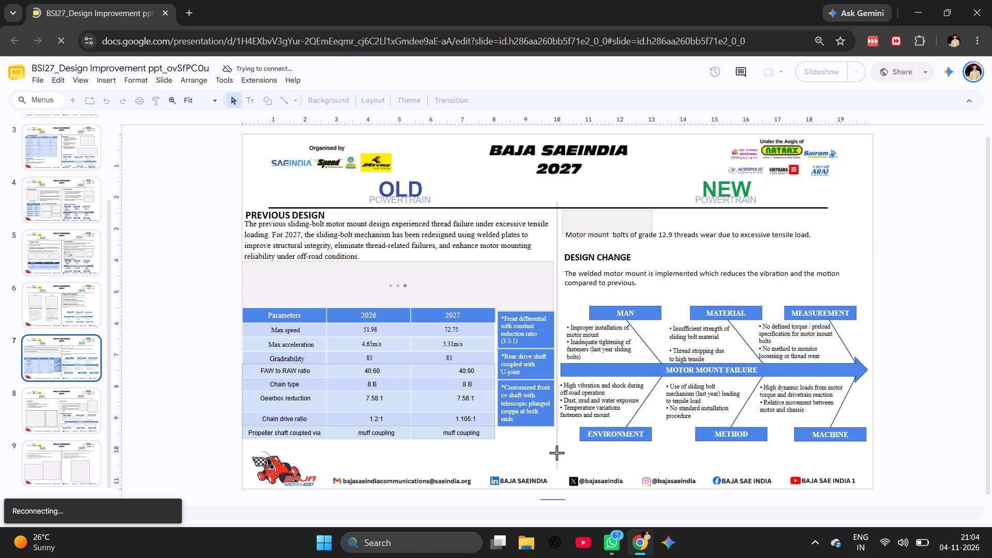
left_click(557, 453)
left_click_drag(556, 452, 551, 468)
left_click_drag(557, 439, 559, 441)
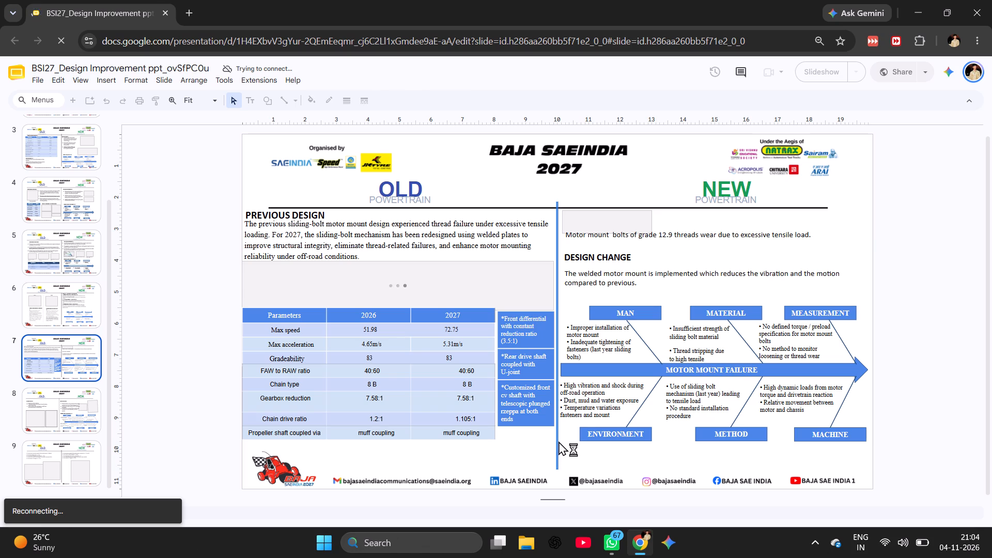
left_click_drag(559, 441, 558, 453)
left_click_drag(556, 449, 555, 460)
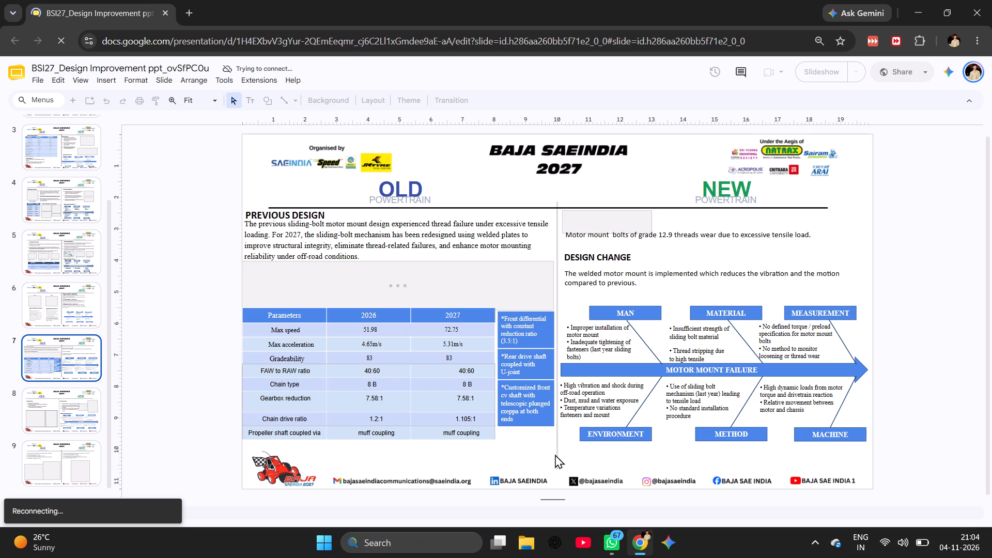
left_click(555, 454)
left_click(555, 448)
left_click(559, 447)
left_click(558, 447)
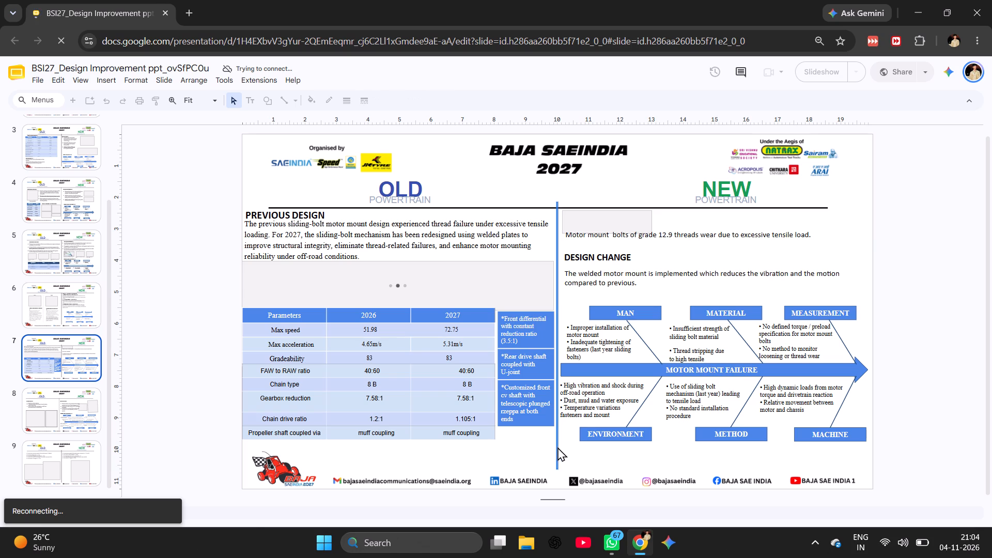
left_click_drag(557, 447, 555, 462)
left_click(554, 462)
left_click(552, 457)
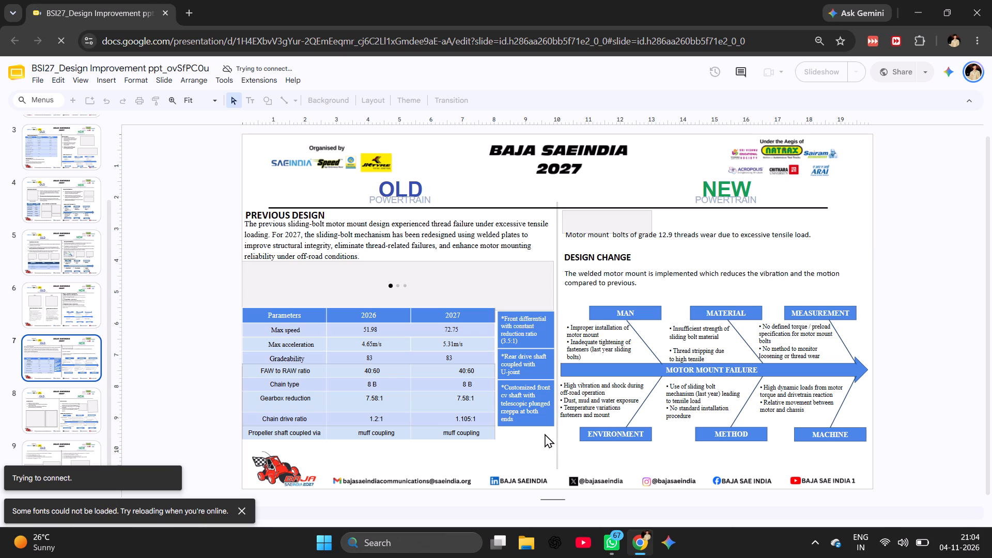
Check the computer's Wi-Fi connection to the Galaxy M17 5G hotspot, and return to the presentation.
left_click(897, 547)
left_click(811, 297)
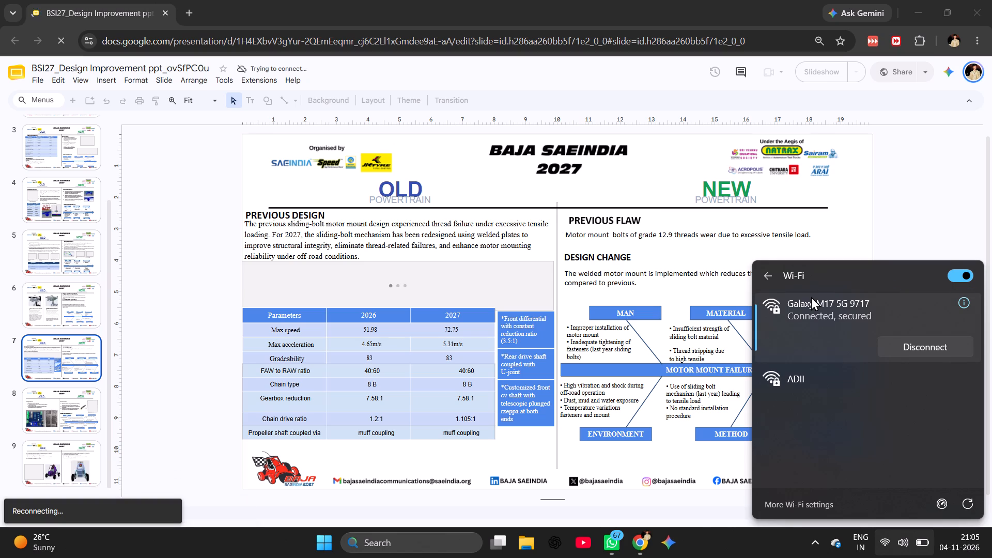
left_click(938, 247)
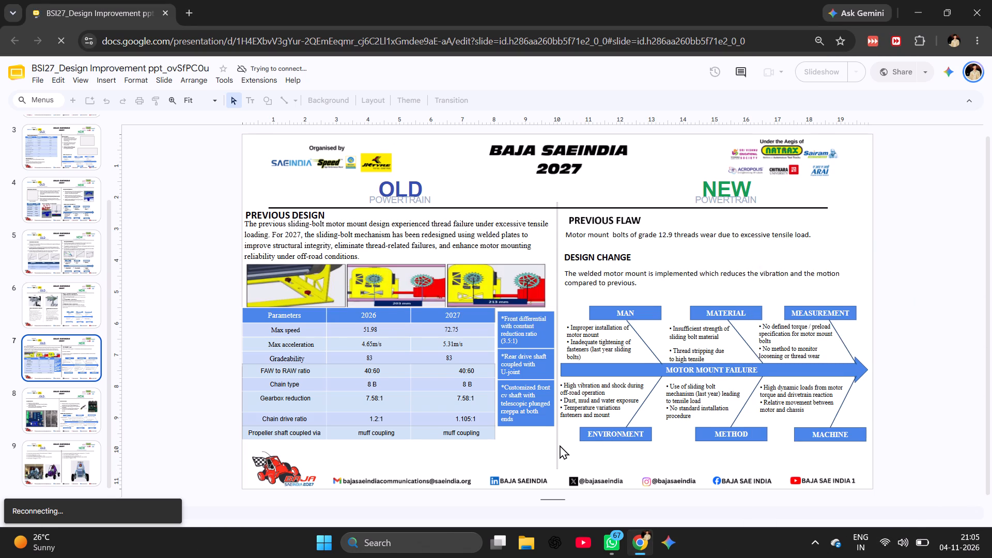
Move the vertical divider between OLD and NEW slightly down so its top meets the horizontal line under the headings.
left_click_drag(561, 450, 585, 451)
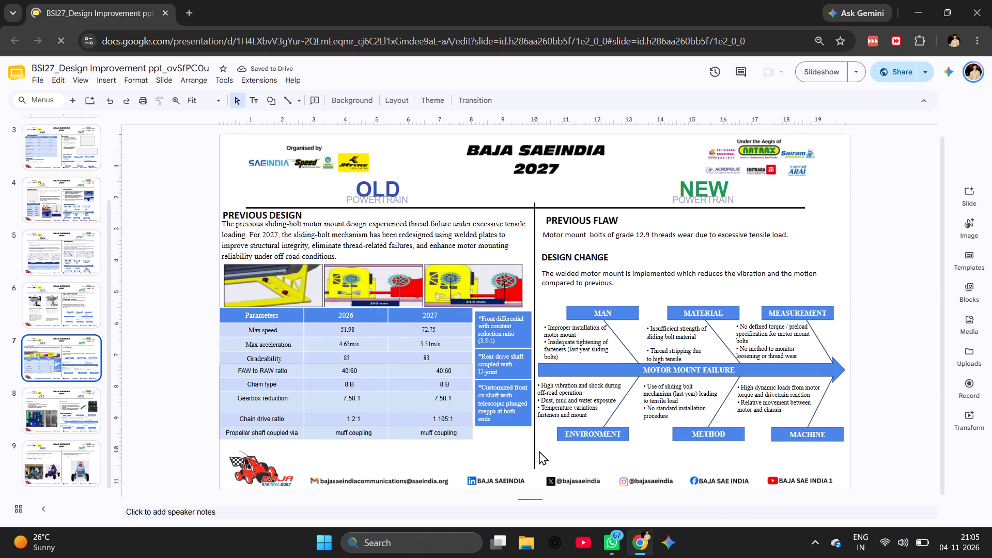
left_click(534, 451)
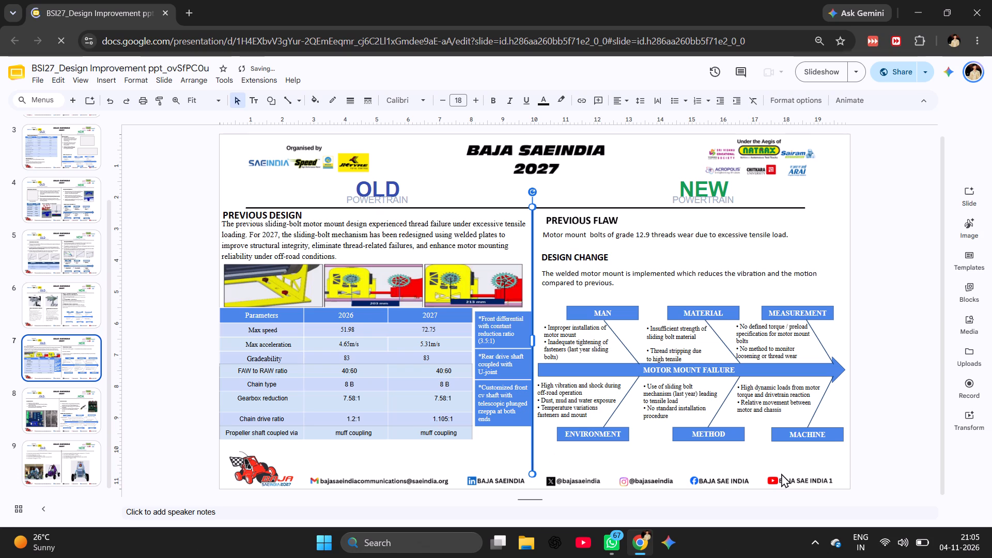
left_click(886, 335)
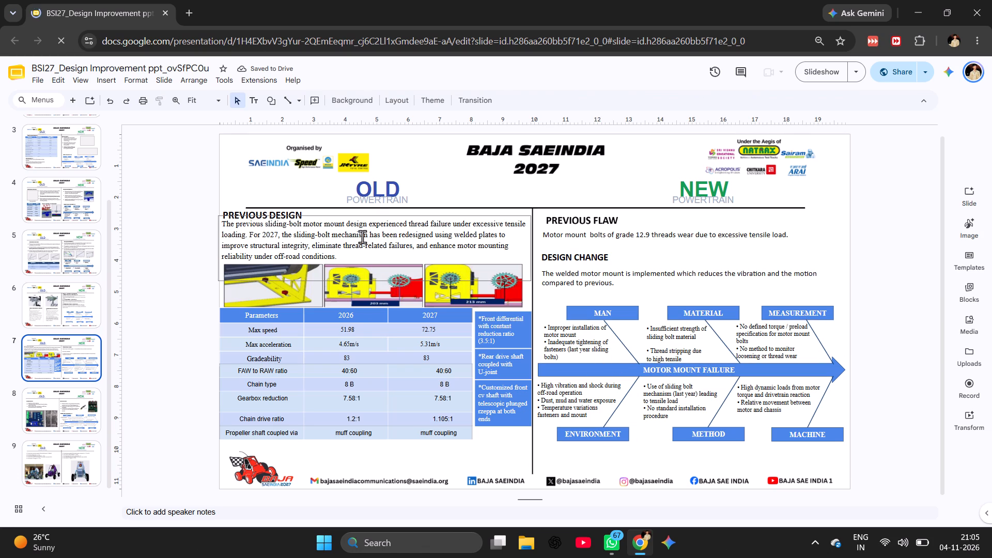
Narrow the motor mount image strip on the powertrain slide slightly so it stays clear of the vertical divider.
left_click(377, 280)
left_click(386, 292)
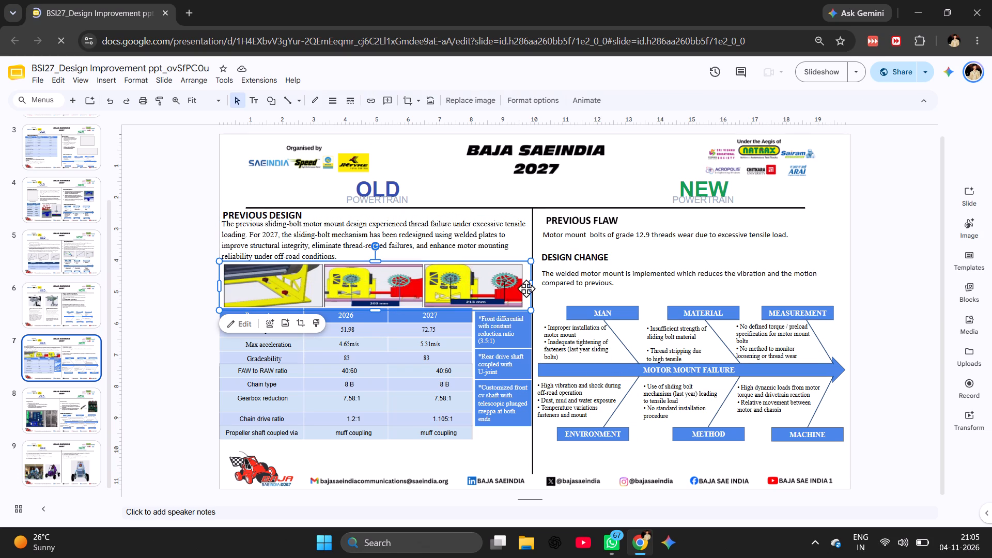
left_click_drag(533, 286, 519, 286)
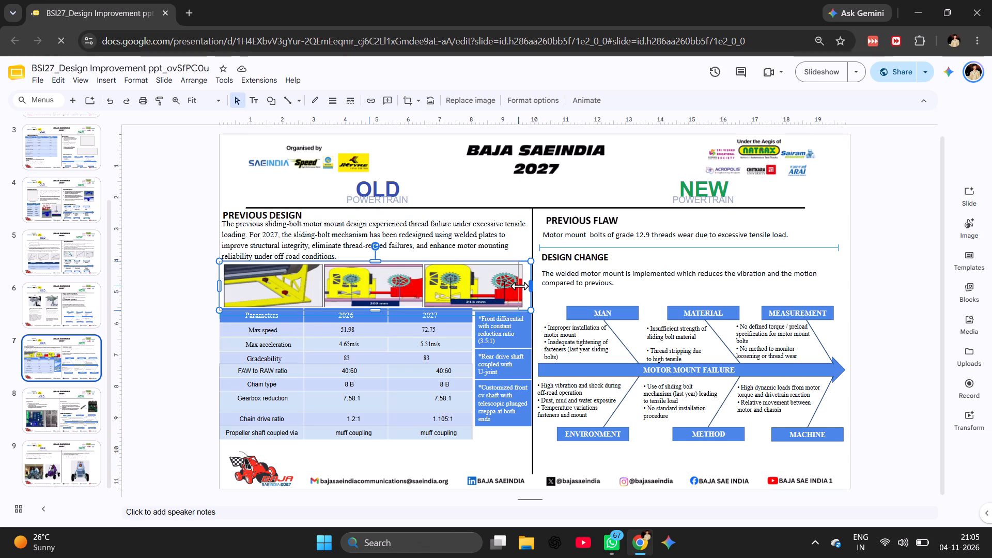
left_click_drag(519, 286, 518, 285)
left_click(169, 219)
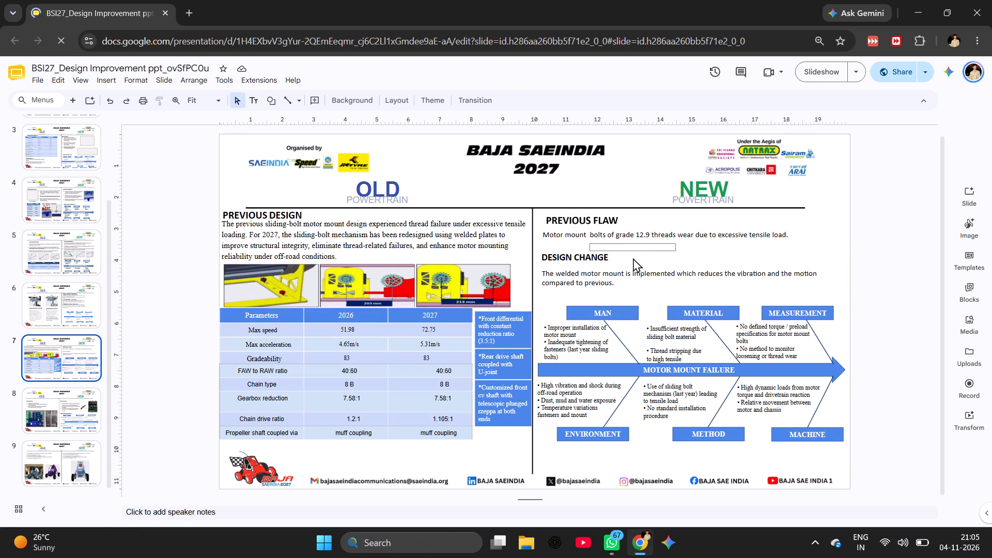
Nudge the DESIGN CHANGE heading on the powertrain slide slightly to the right.
left_click(639, 280)
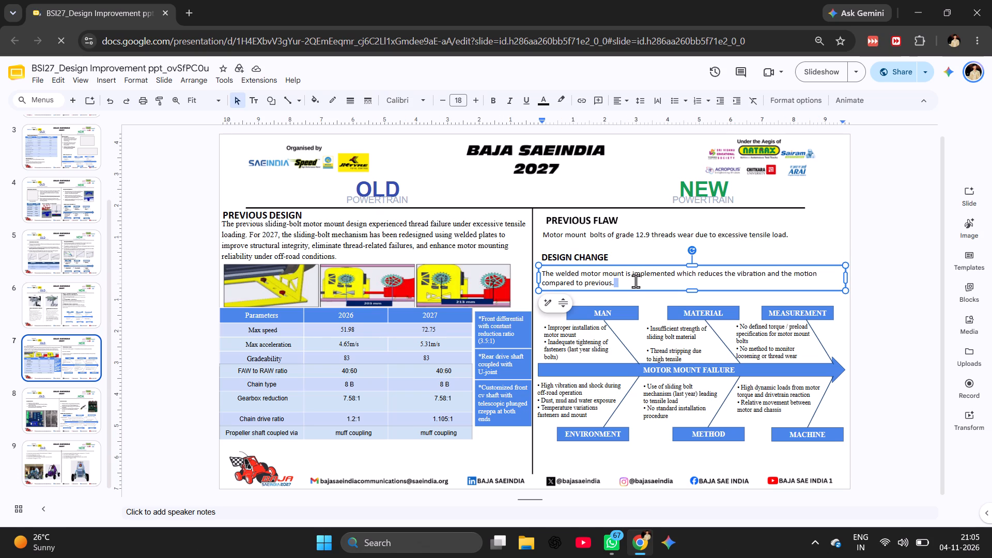
left_click(626, 218)
left_click(666, 218)
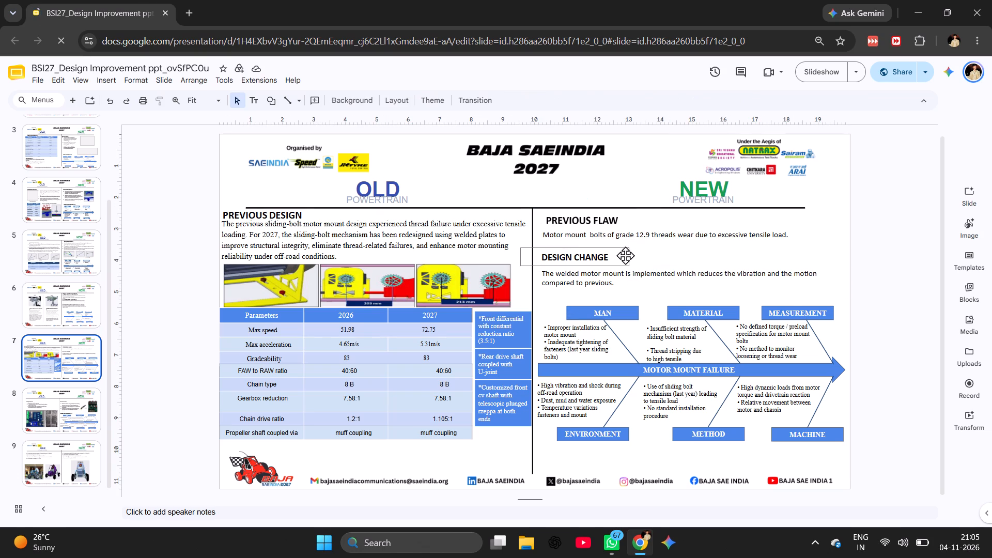
left_click(628, 255)
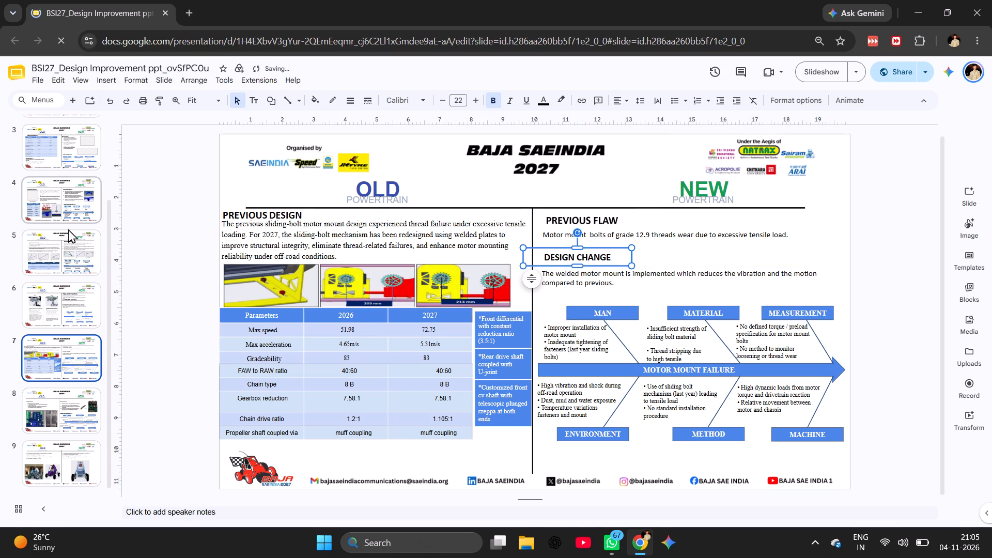
Check the text formatting on the suspension system slide and set the powertrain slide's previous-design paragraph to font size 16 to match.
left_click(64, 247)
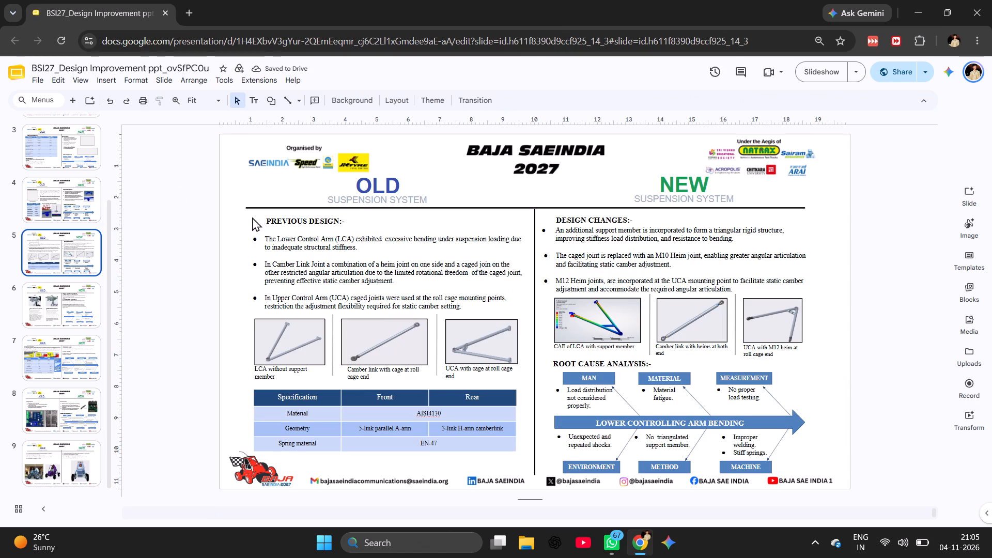
left_click(328, 226)
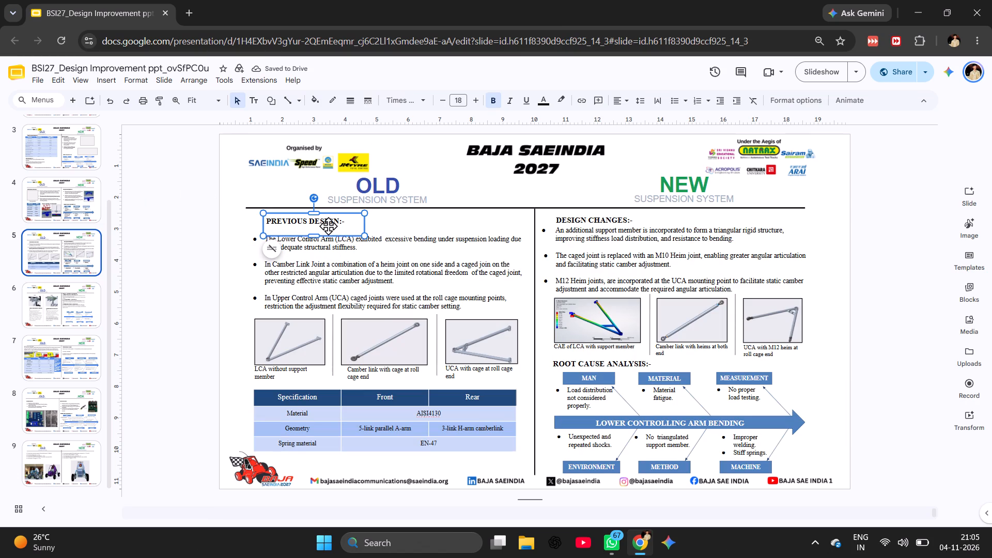
left_click(364, 255)
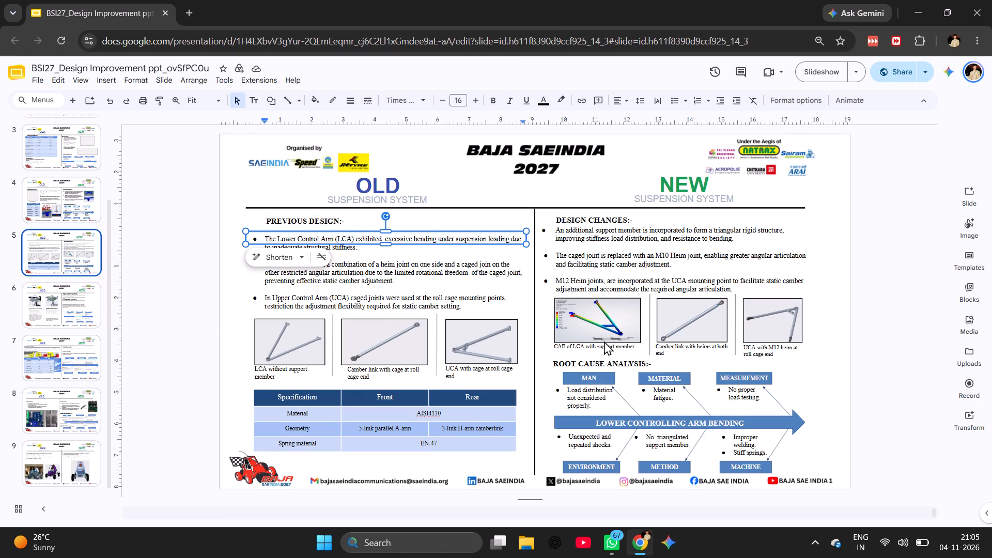
left_click(58, 346)
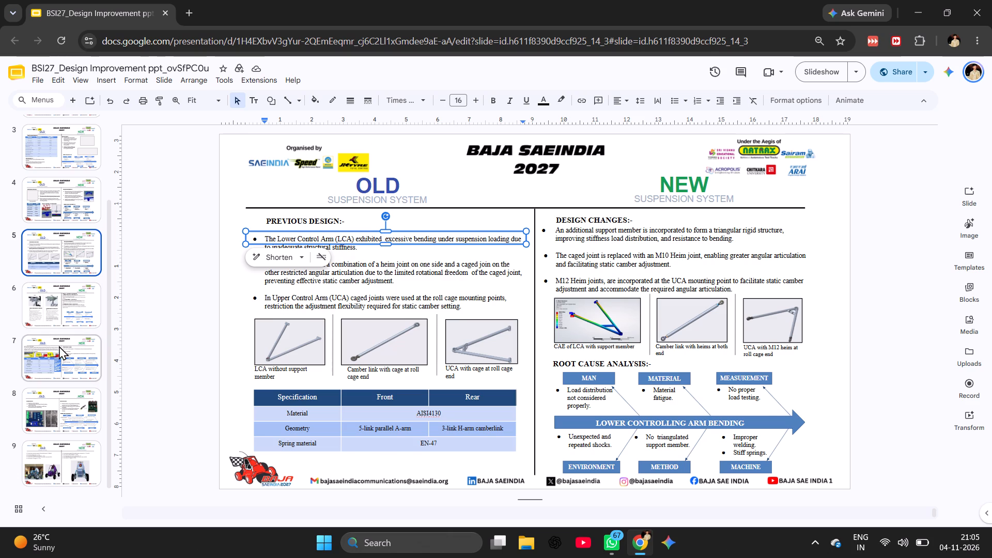
left_click(331, 229)
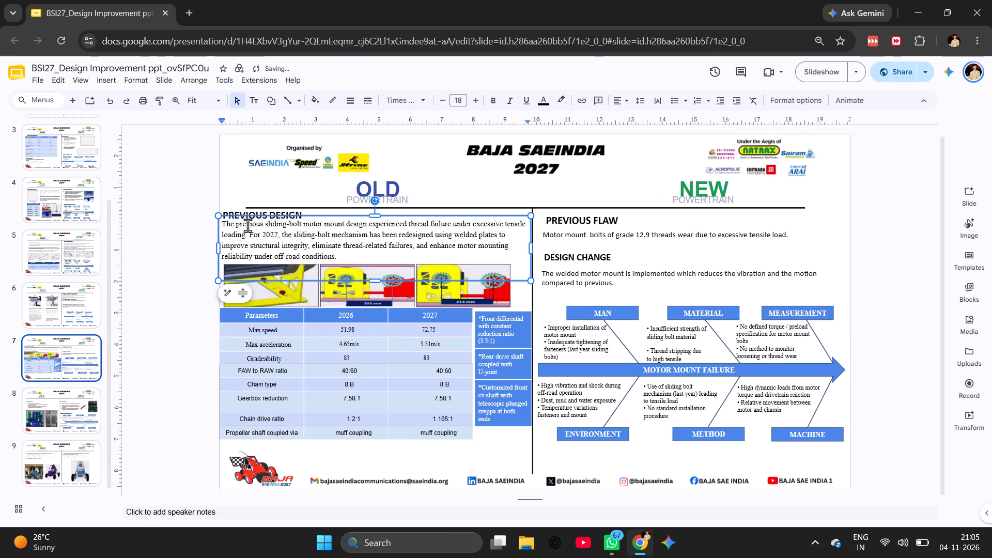
left_click_drag(223, 220, 278, 241)
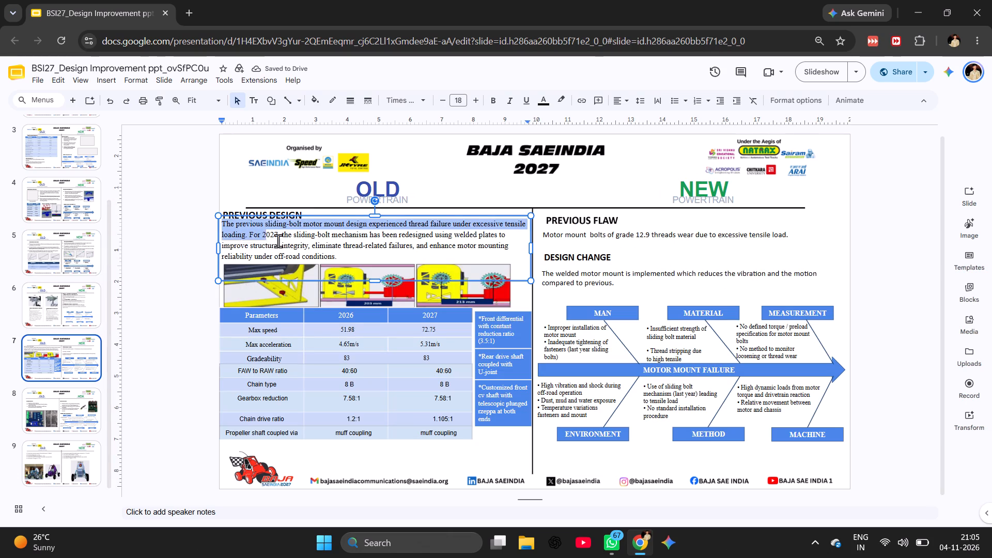
left_click_drag(278, 241, 334, 253)
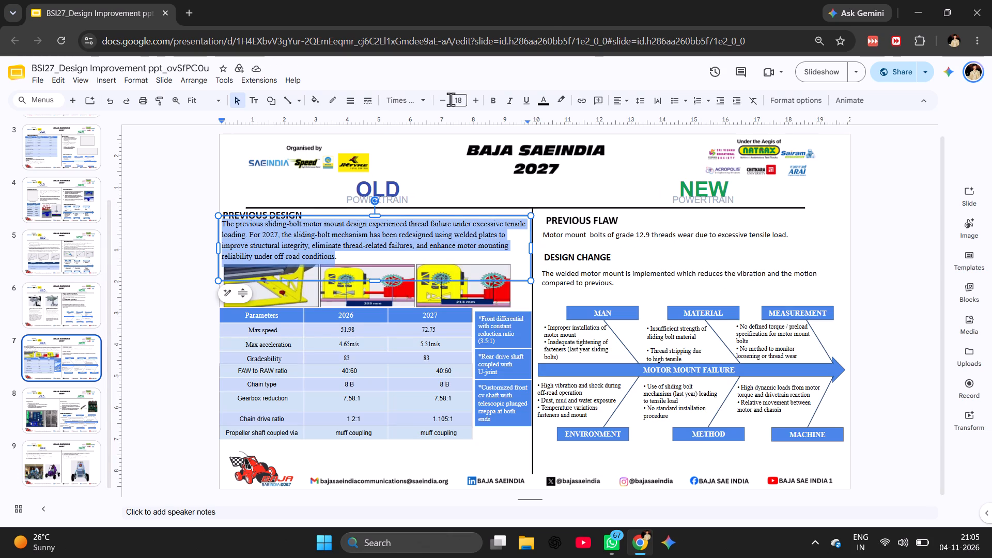
left_click(442, 103)
left_click(442, 103)
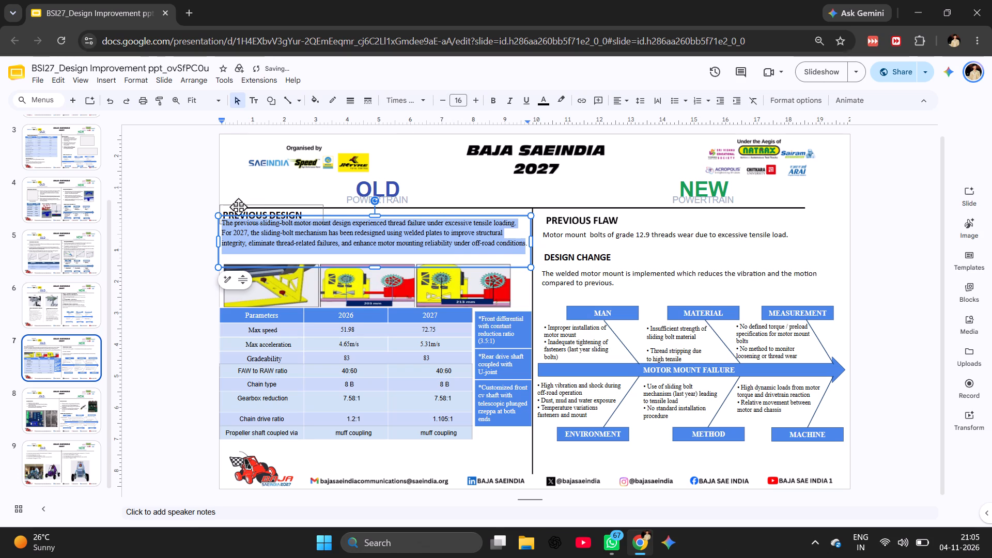
left_click(190, 177)
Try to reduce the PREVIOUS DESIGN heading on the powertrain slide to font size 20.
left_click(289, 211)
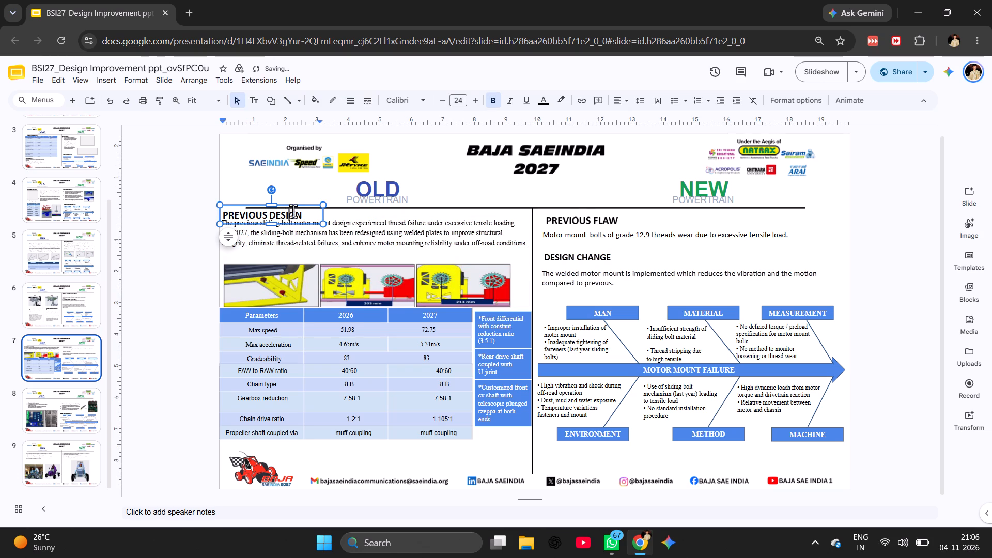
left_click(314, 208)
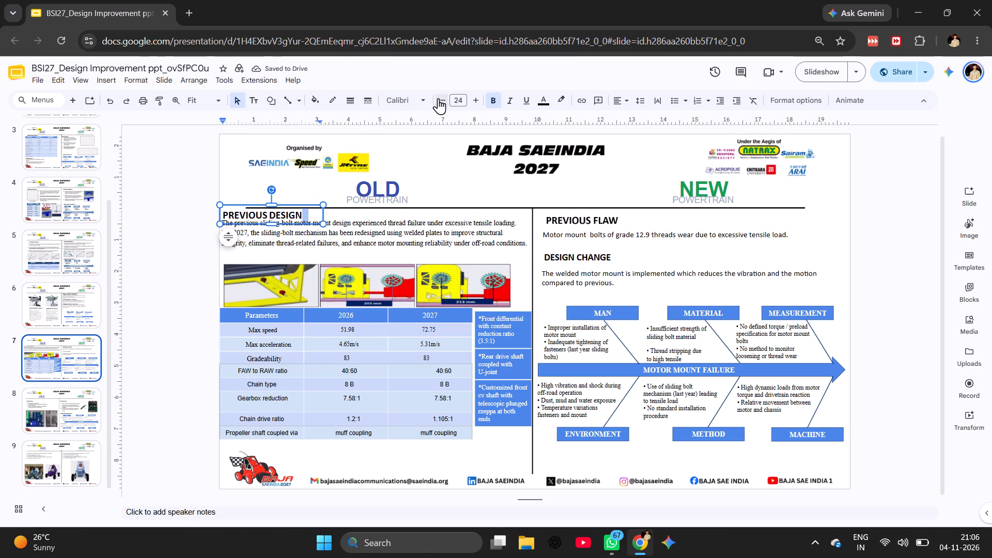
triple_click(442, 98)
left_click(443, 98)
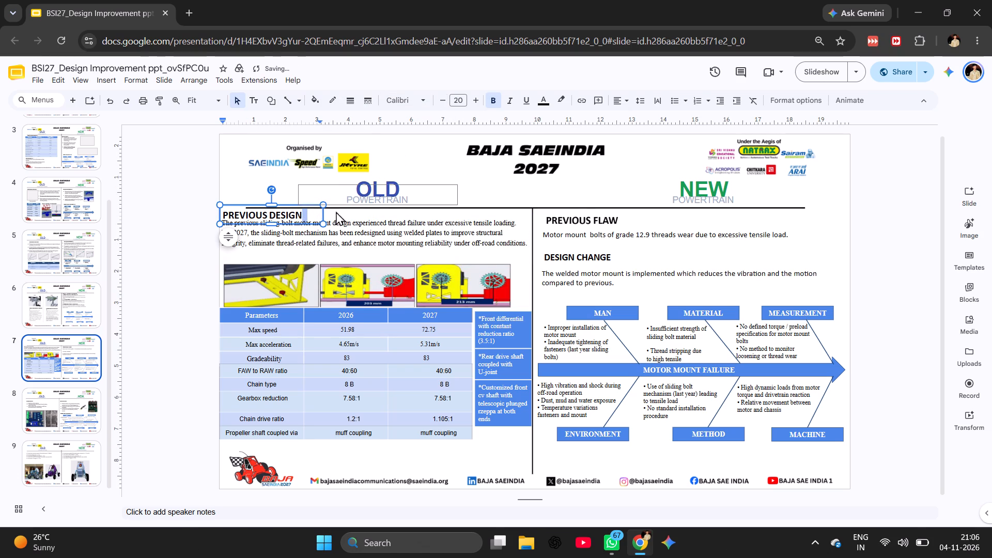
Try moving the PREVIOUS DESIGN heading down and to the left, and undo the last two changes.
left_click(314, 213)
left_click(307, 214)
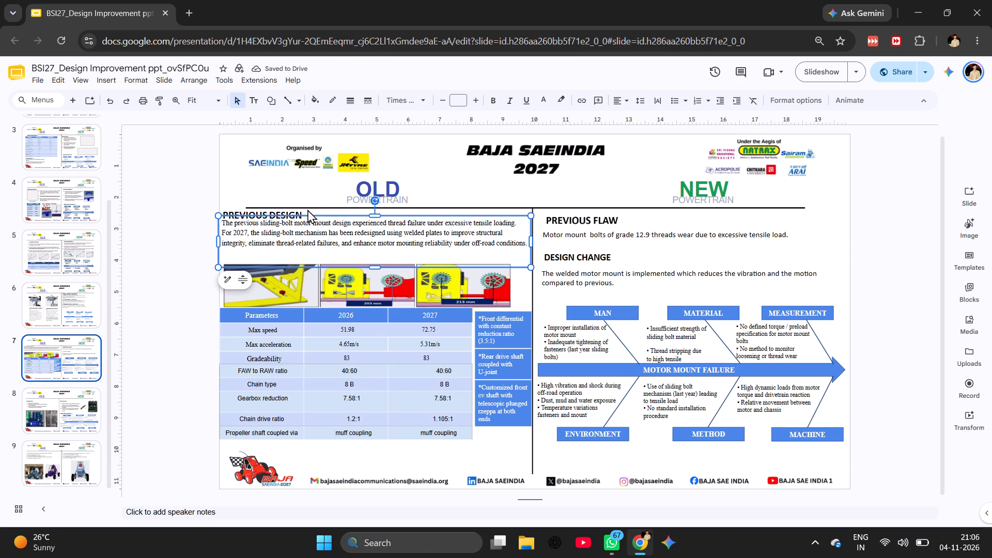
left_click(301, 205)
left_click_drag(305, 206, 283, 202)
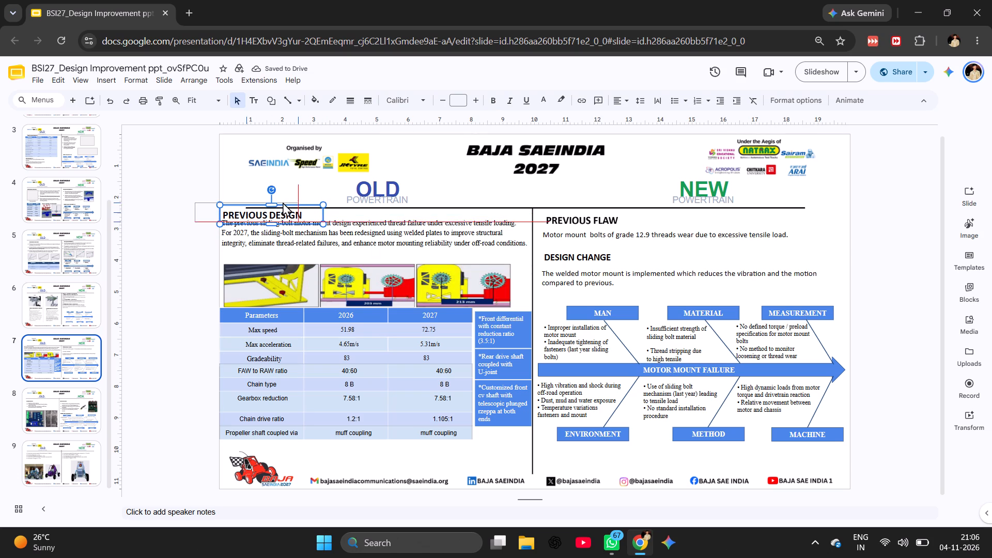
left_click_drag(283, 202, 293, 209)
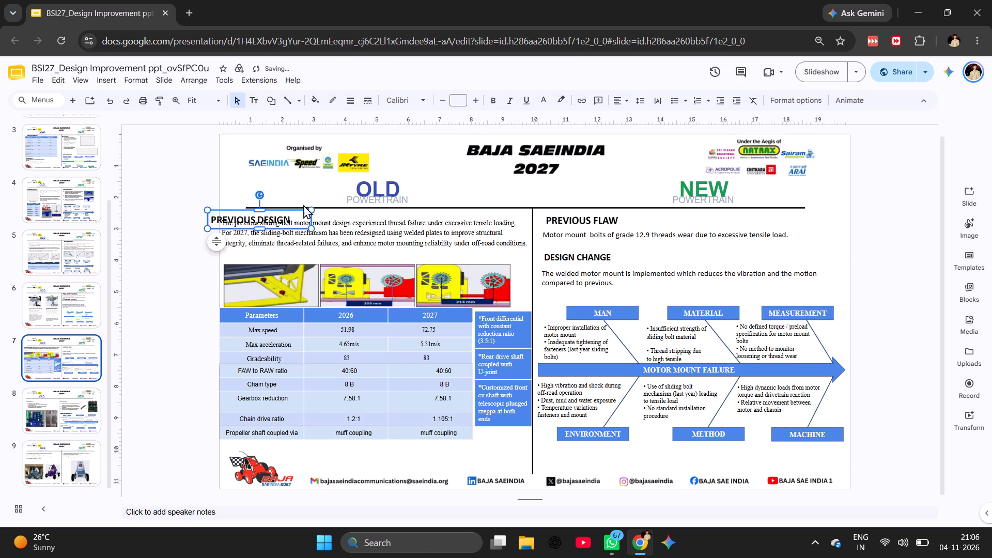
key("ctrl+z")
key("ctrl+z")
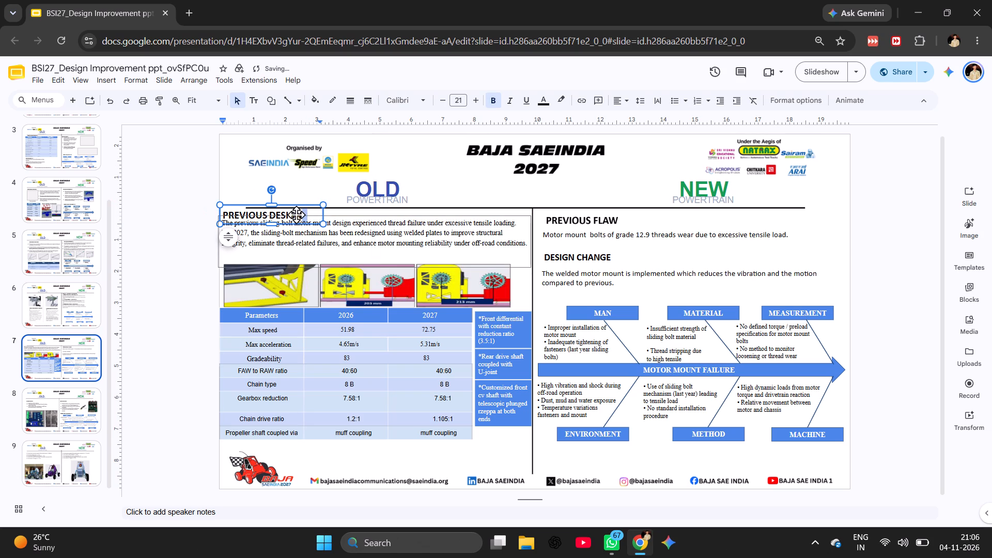
Move the PREVIOUS DESIGN heading slightly down and to the left, below the horizontal line.
left_click(303, 214)
left_click(305, 208)
left_click_drag(304, 207, 298, 210)
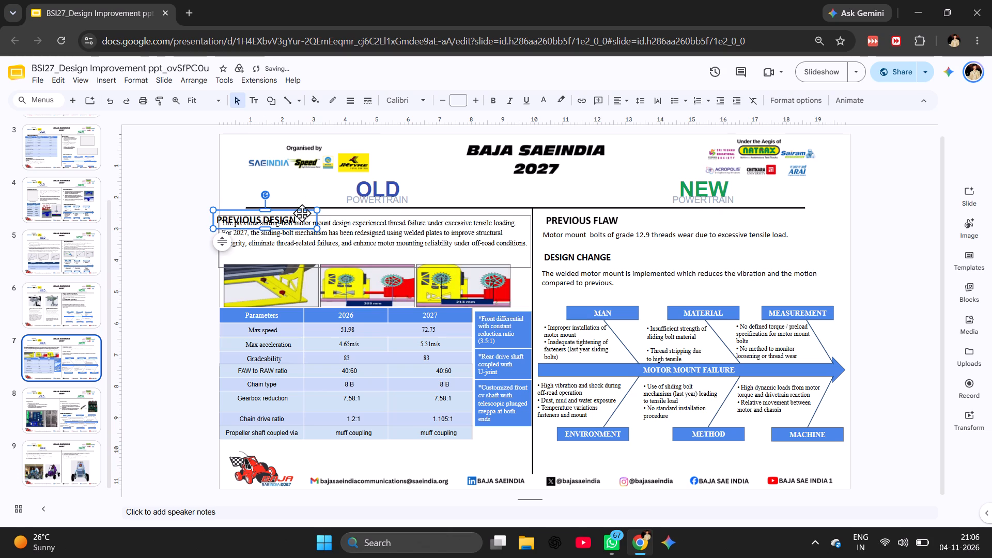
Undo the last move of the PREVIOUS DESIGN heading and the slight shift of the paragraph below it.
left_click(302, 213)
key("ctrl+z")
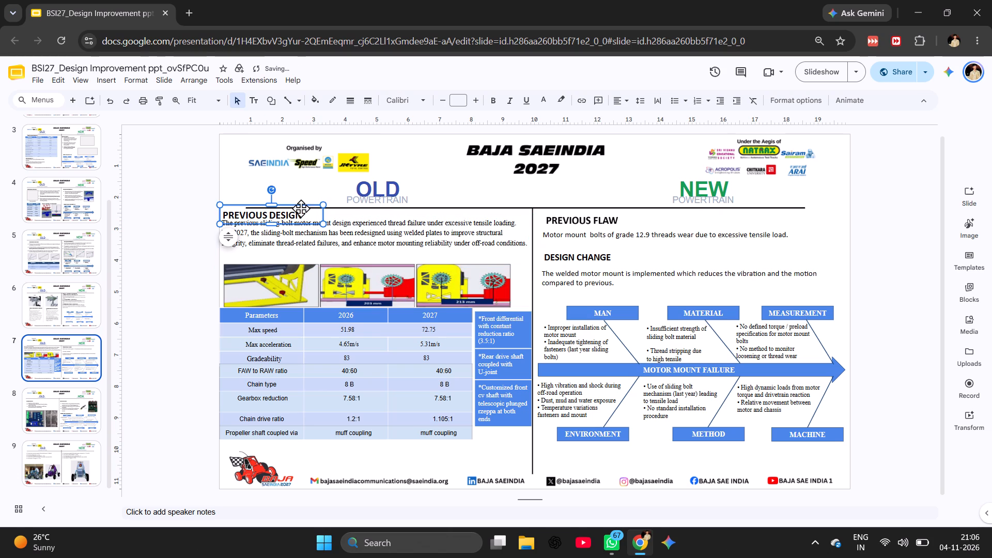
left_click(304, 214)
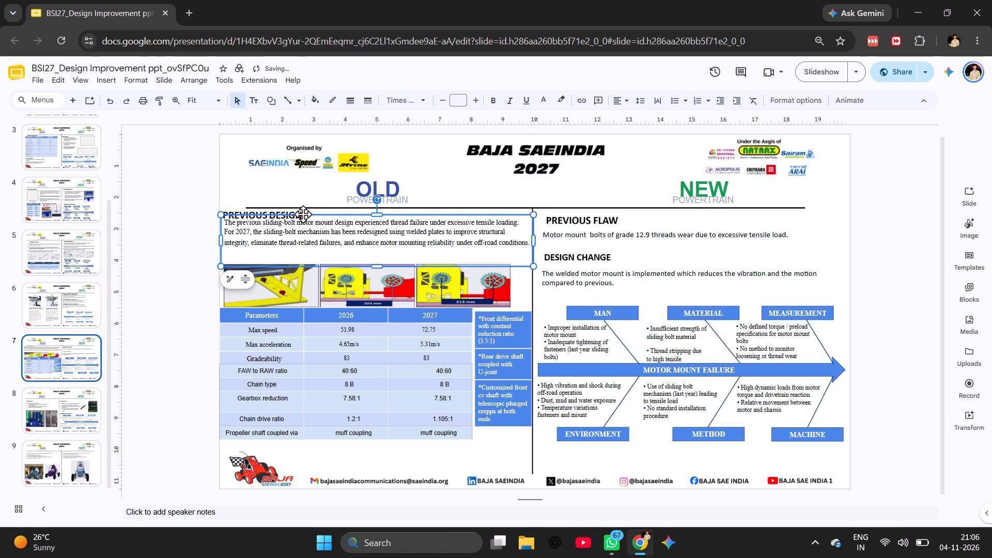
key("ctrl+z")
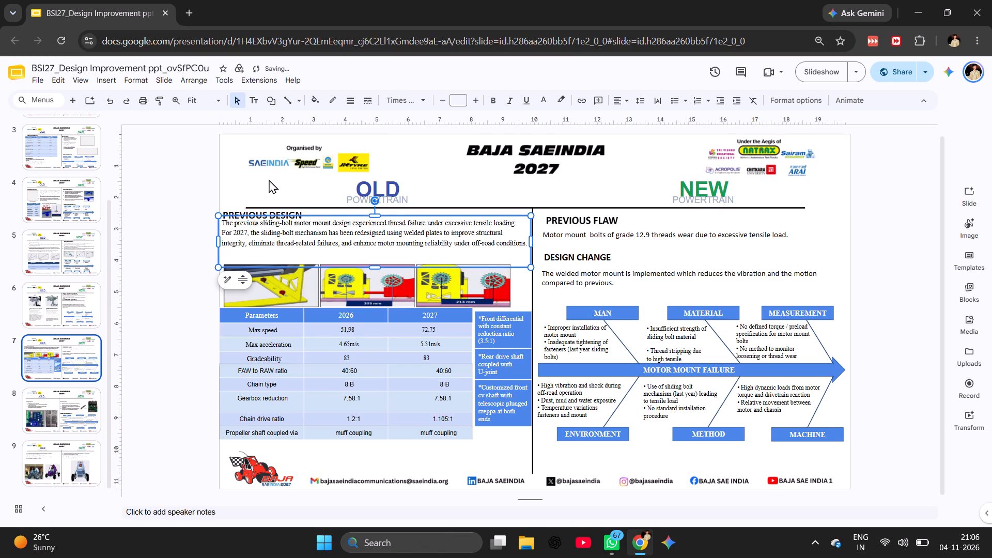
Move the previous-design paragraph slightly down so it sits clear of the PREVIOUS DESIGN heading.
left_click(198, 181)
left_click(328, 243)
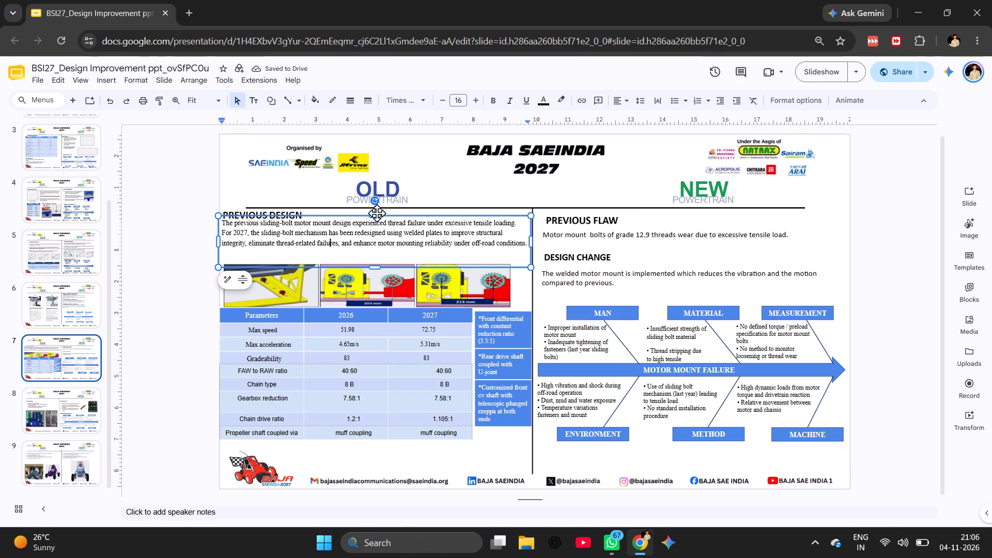
left_click_drag(377, 213, 377, 218)
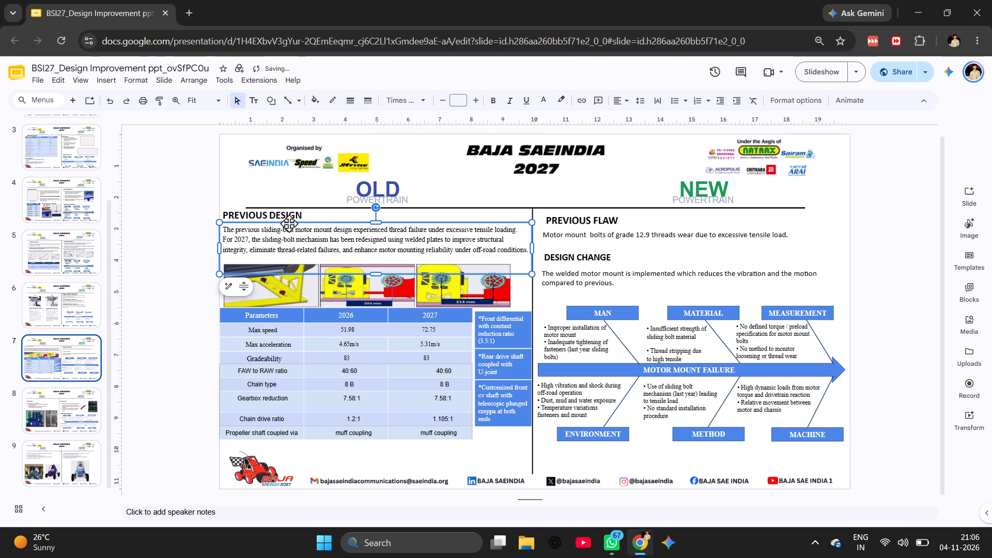
left_click_drag(179, 220, 196, 214)
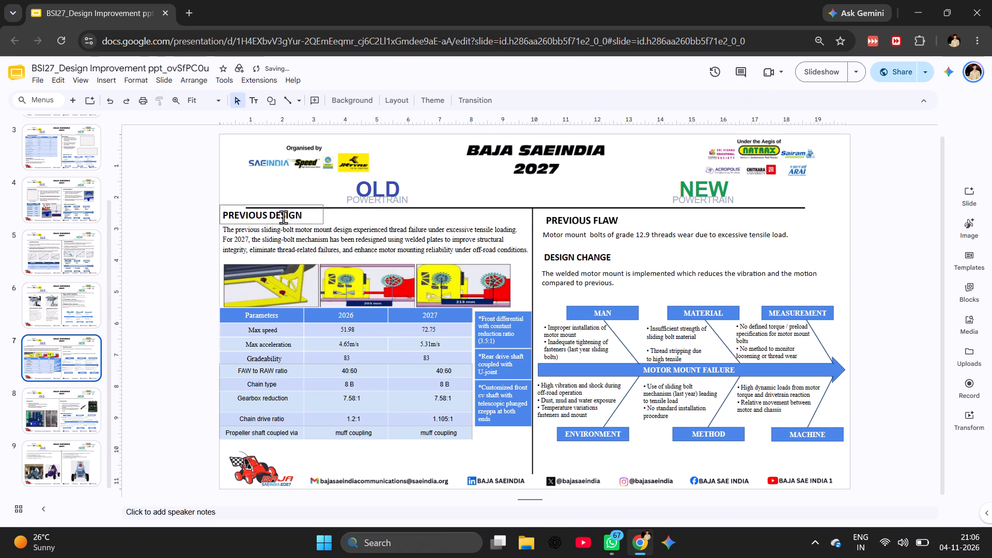
Set the PREVIOUS DESIGN heading text on the powertrain slide to font size 18.
left_click(305, 215)
double_click(305, 215)
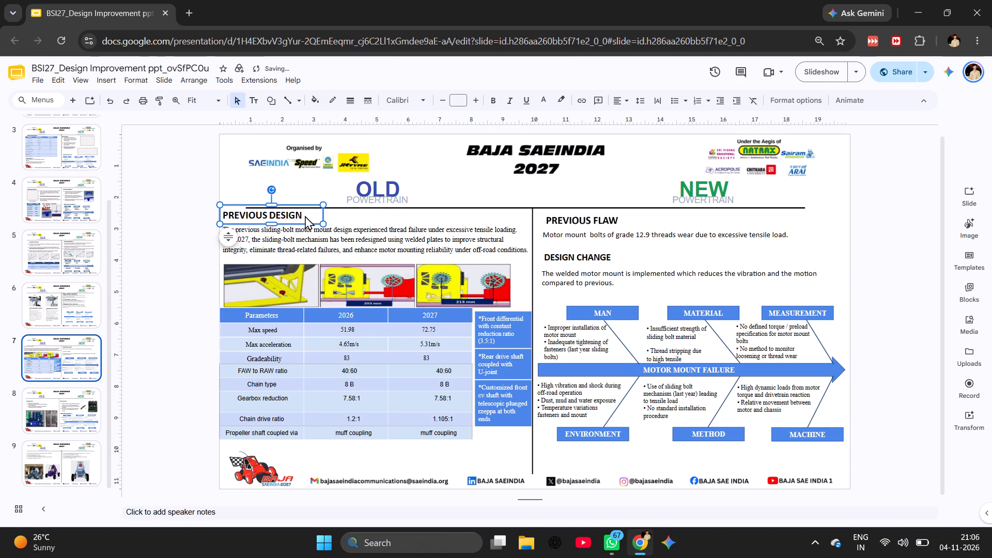
left_click(305, 215)
left_click_drag(305, 215, 230, 212)
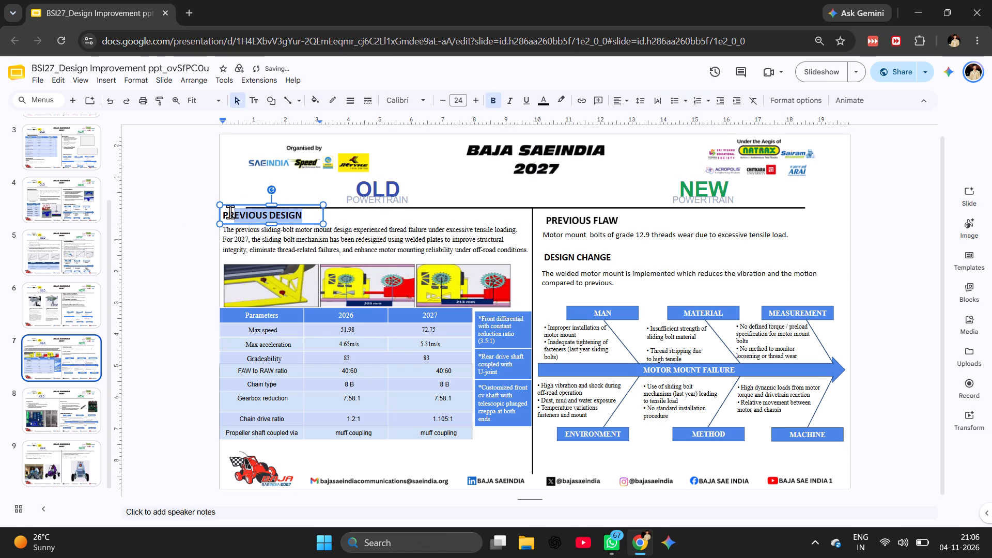
left_click_drag(230, 212, 226, 212)
left_click_drag(226, 212, 210, 213)
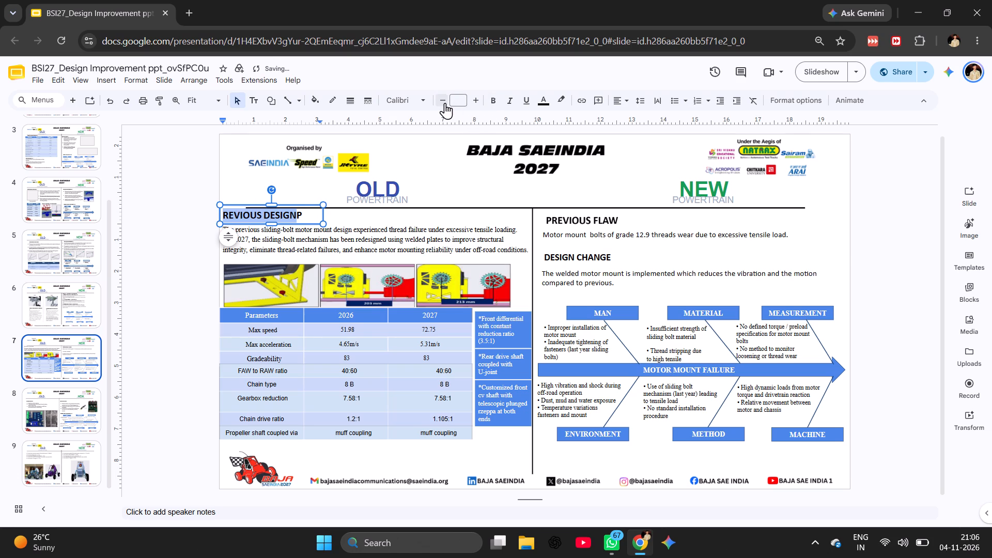
left_click(460, 104)
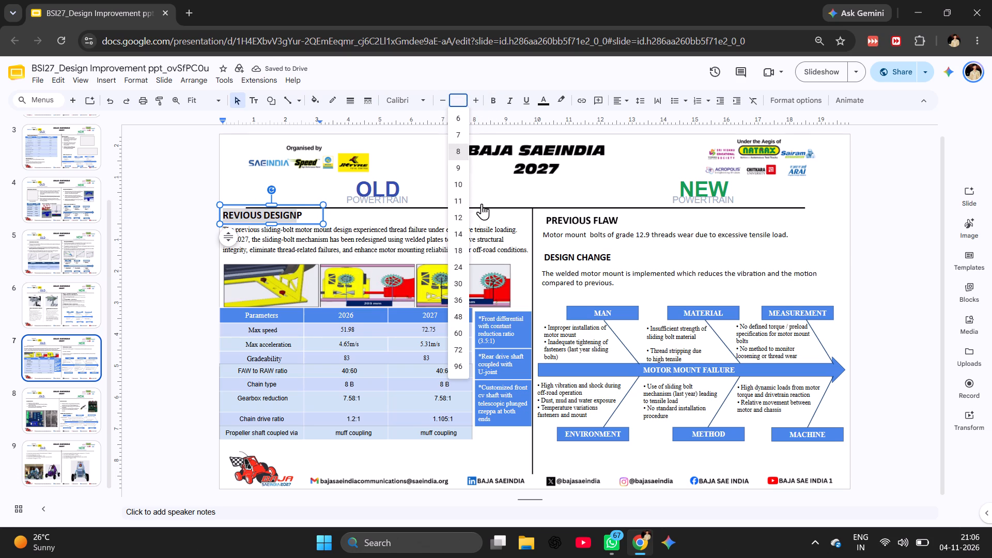
left_click(455, 252)
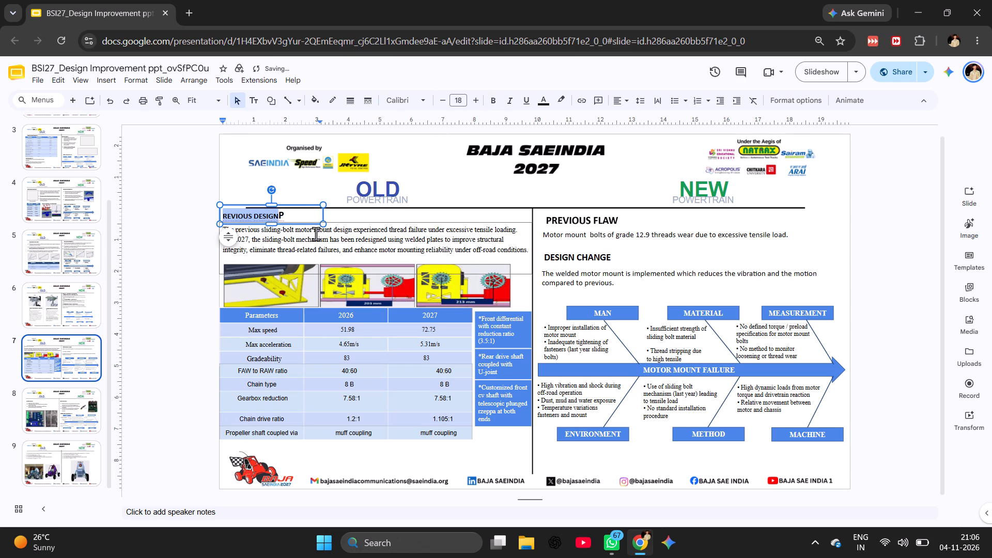
left_click(136, 178)
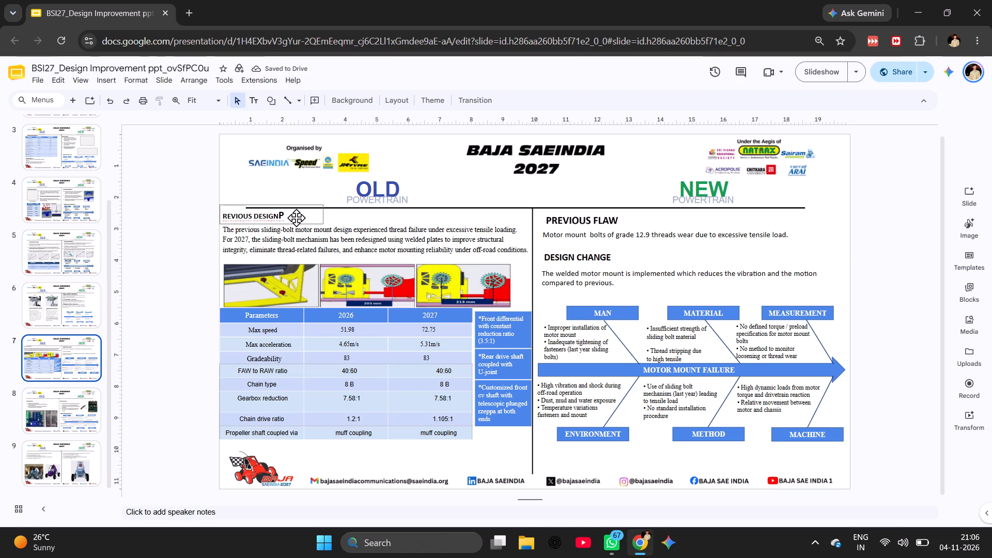
Correct the heading's spelling by deleting the misplaced P at its end and inserting P at its start, giving PREVIOUS DESIGN.
left_click(296, 216)
left_click(285, 215)
left_click(285, 215)
left_click(285, 215)
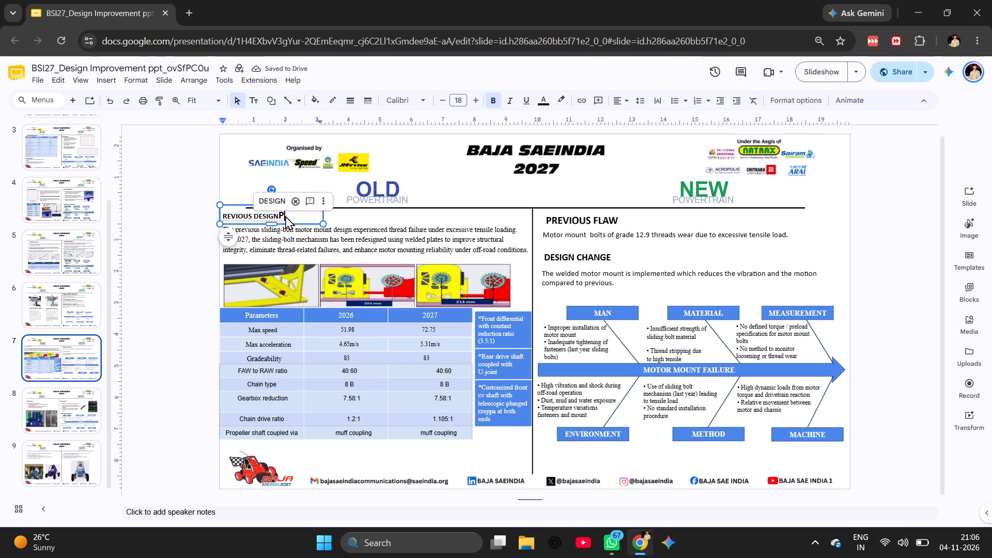
key("p")
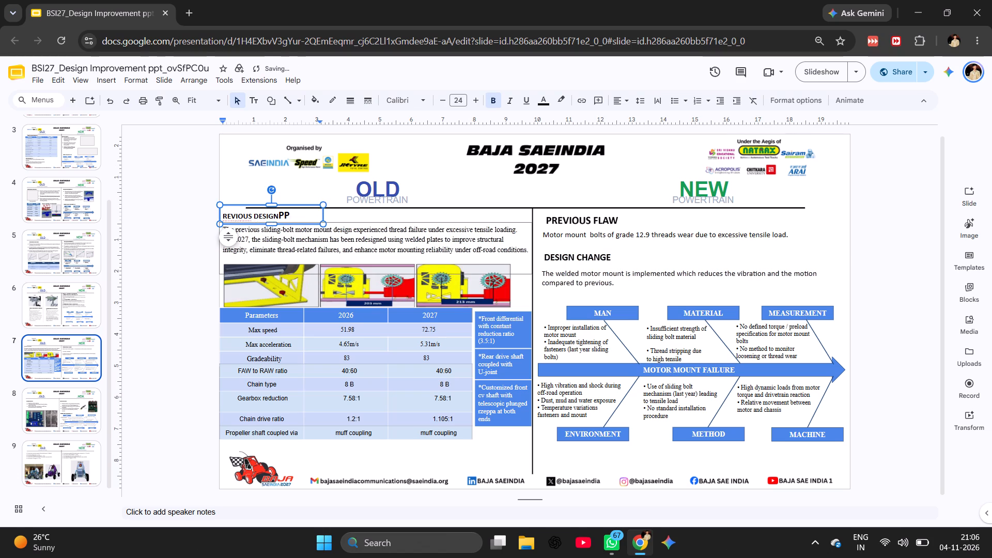
key("BackSpace")
key("BackSpace")
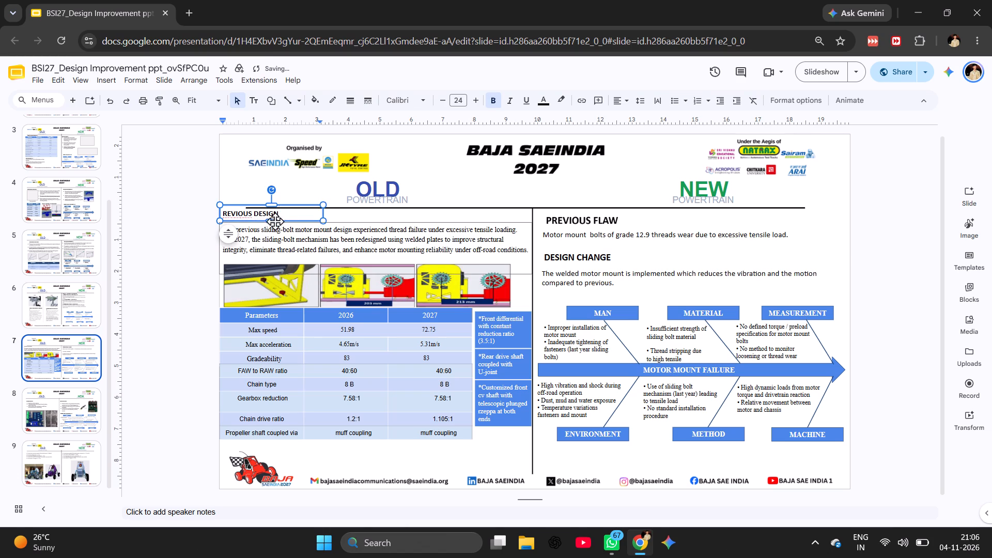
key("Left")
key("Left")
key("Left")
key("Left")
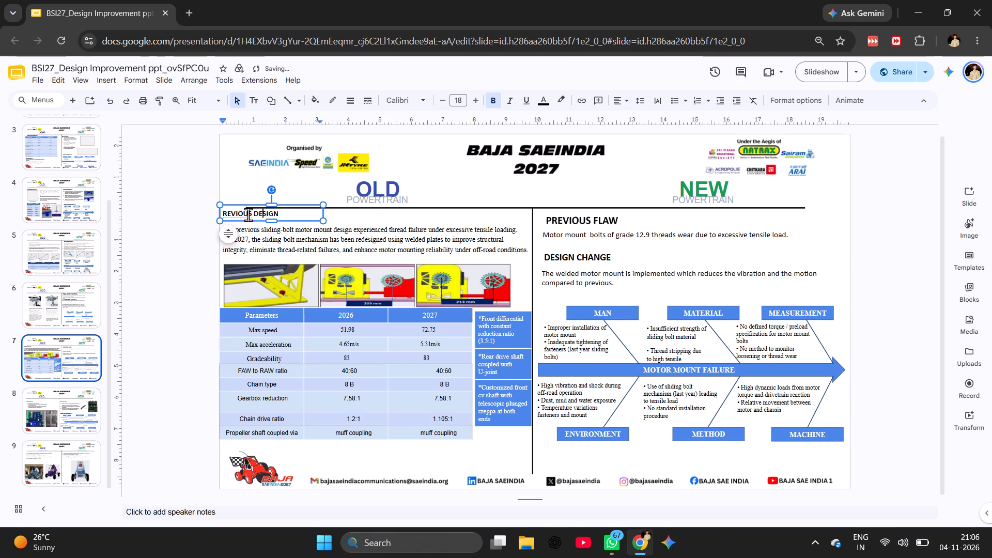
key("Left")
key("Left")
key("Left")
key("Left")
key("Left")
key("Left")
key("Left")
key("Left")
key("Left")
key("Left")
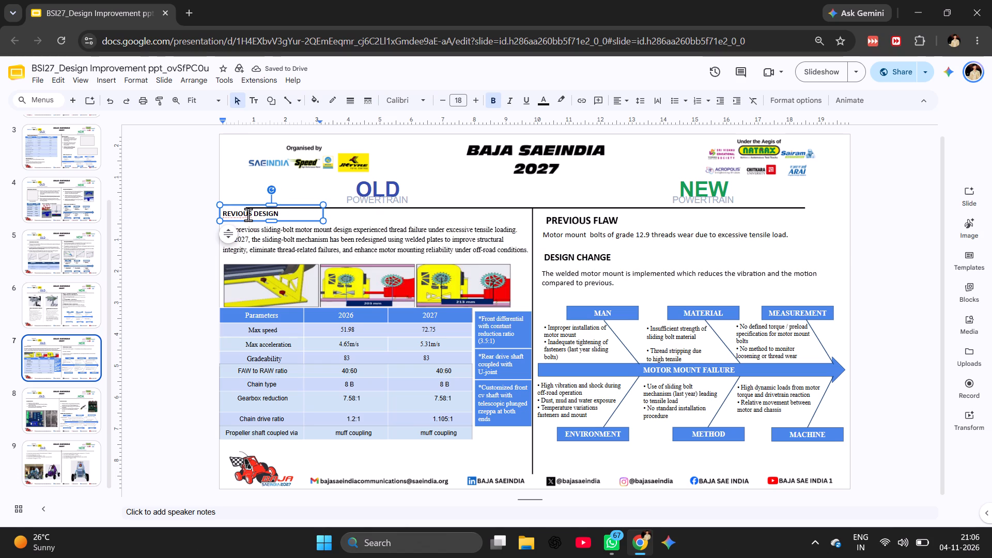
key("p")
left_click(158, 154)
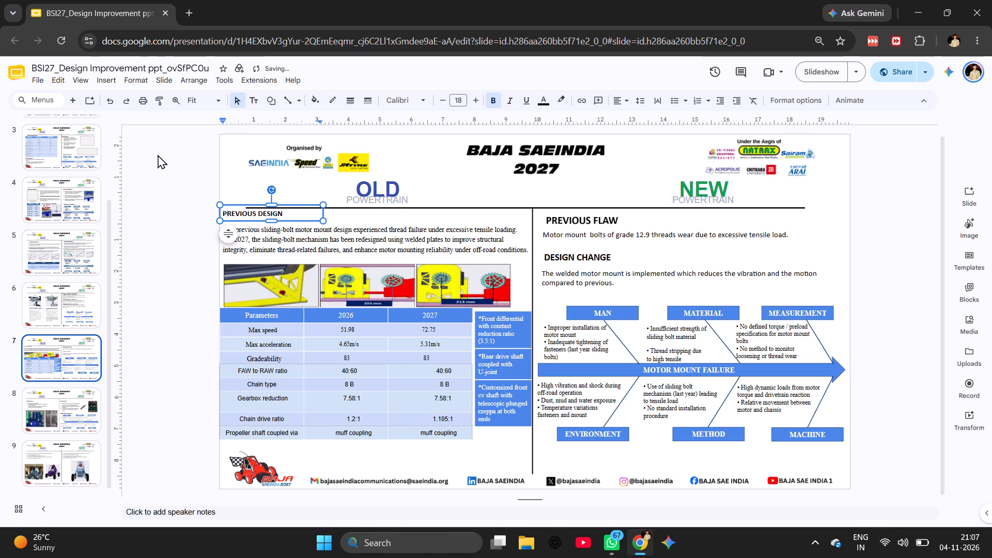
Check the text formatting of the PREVIOUS DESIGN heading on the steering system slide.
left_click_drag(34, 183, 39, 184)
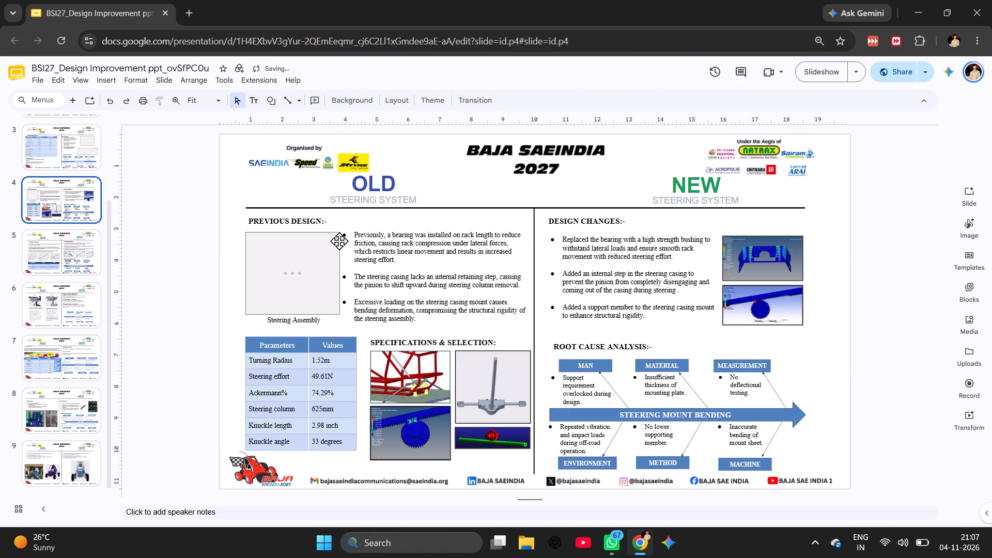
left_click(321, 223)
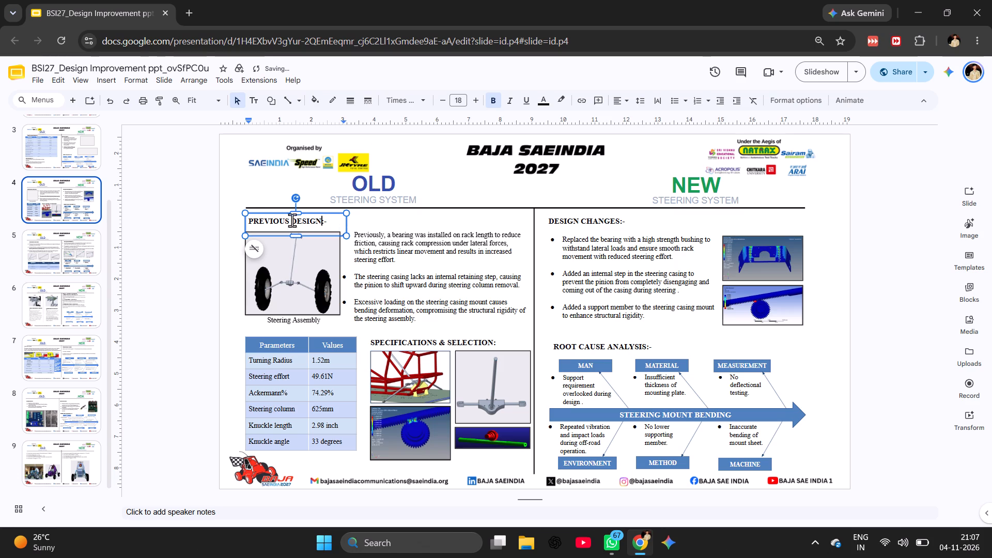
On the powertrain slide, move the PREVIOUS DESIGN heading slightly down and to the right, just above its paragraph.
left_click(32, 357)
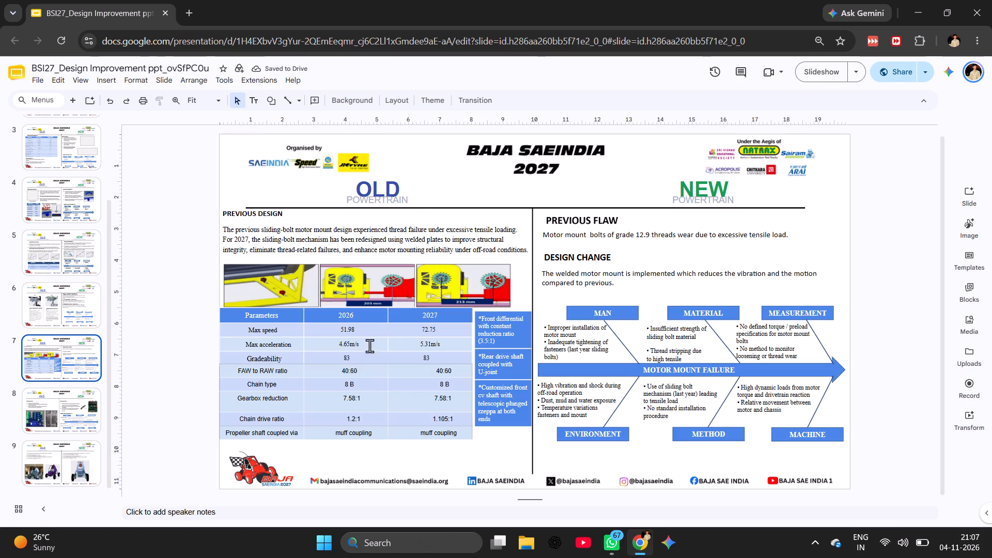
left_click(269, 213)
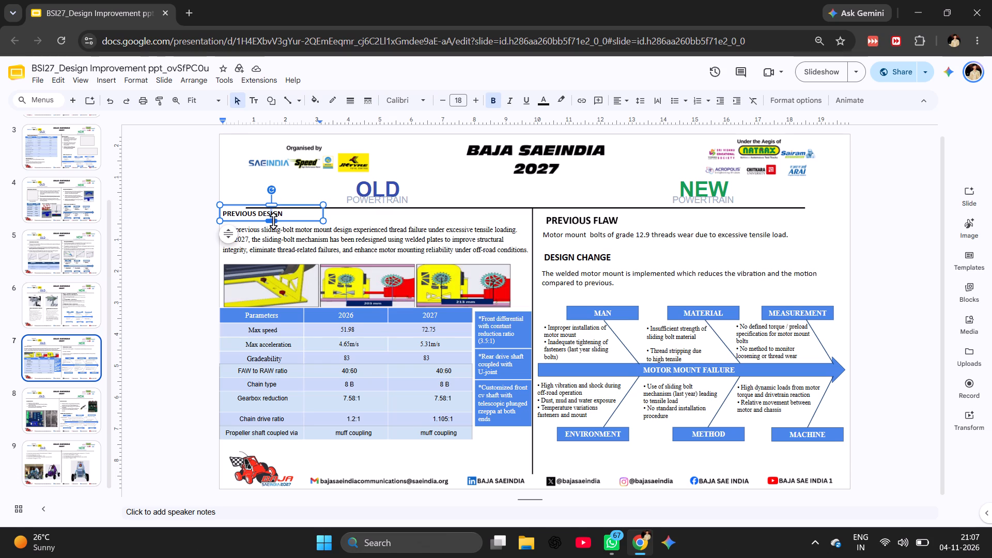
left_click_drag(262, 204, 272, 208)
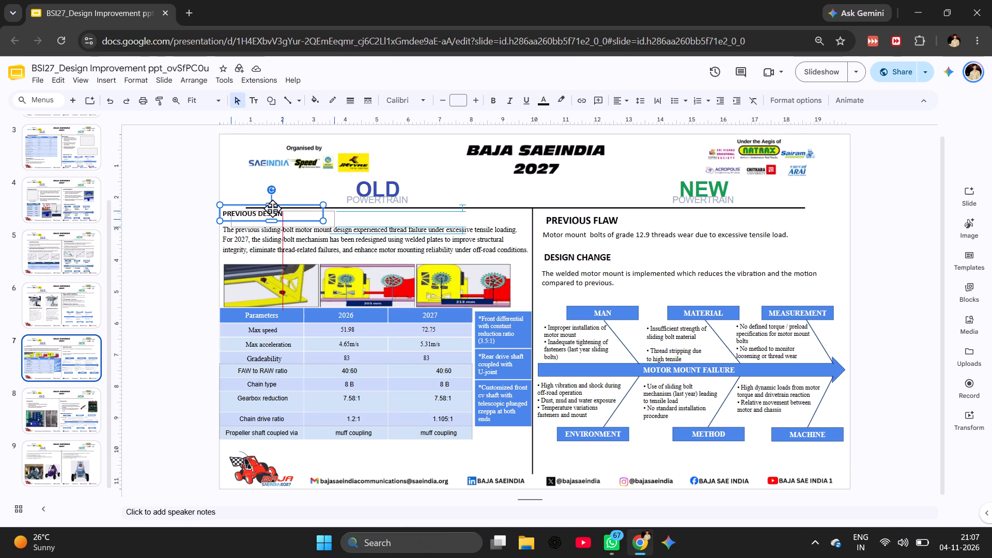
left_click_drag(272, 208, 265, 210)
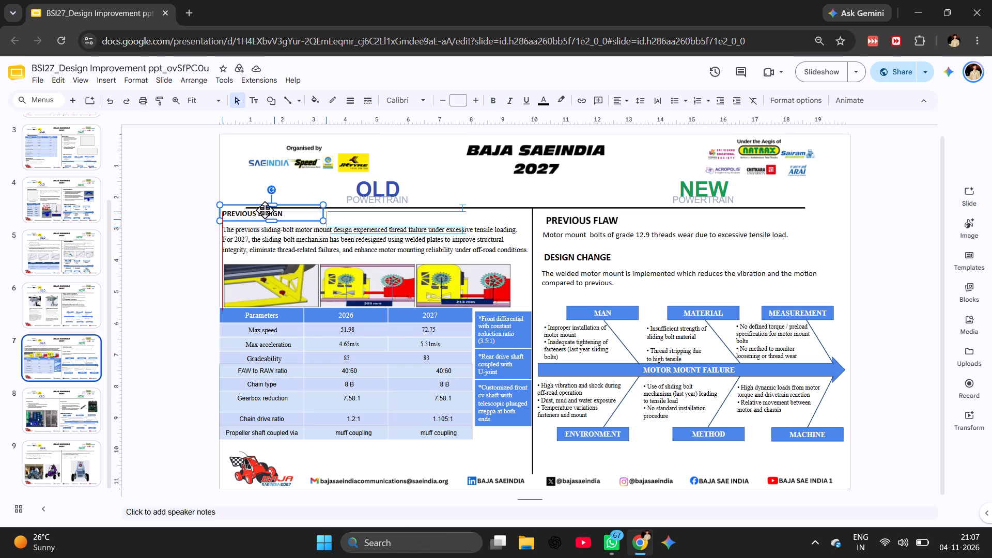
left_click_drag(265, 210, 265, 209)
left_click(265, 209)
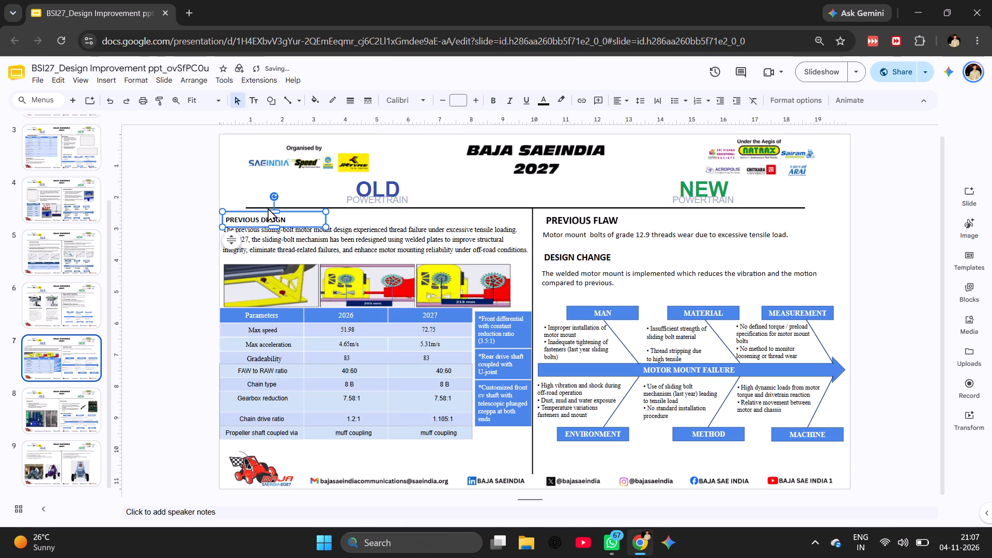
left_click(187, 184)
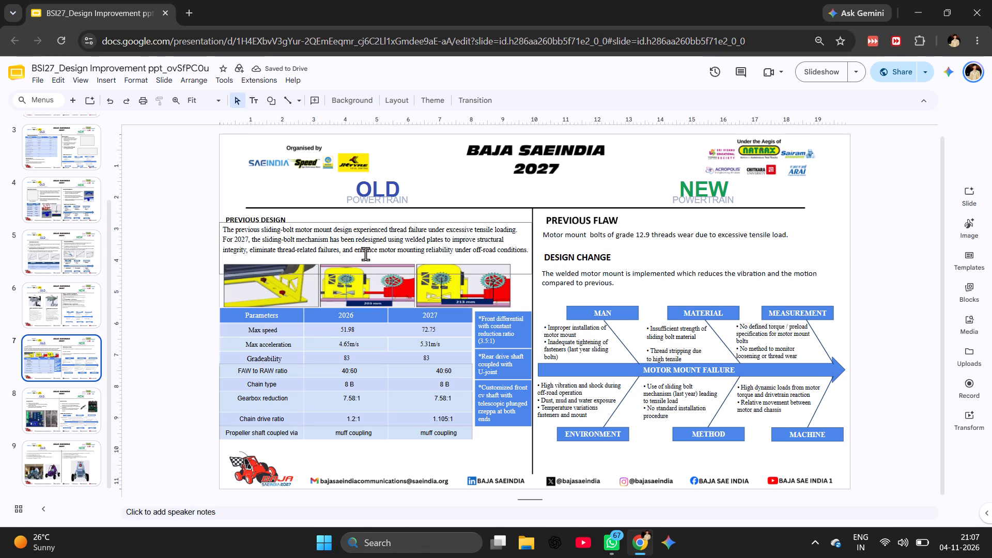
Shift the DESIGN CHANGE heading slightly down and to the right, above the welded motor mount text.
left_click(624, 257)
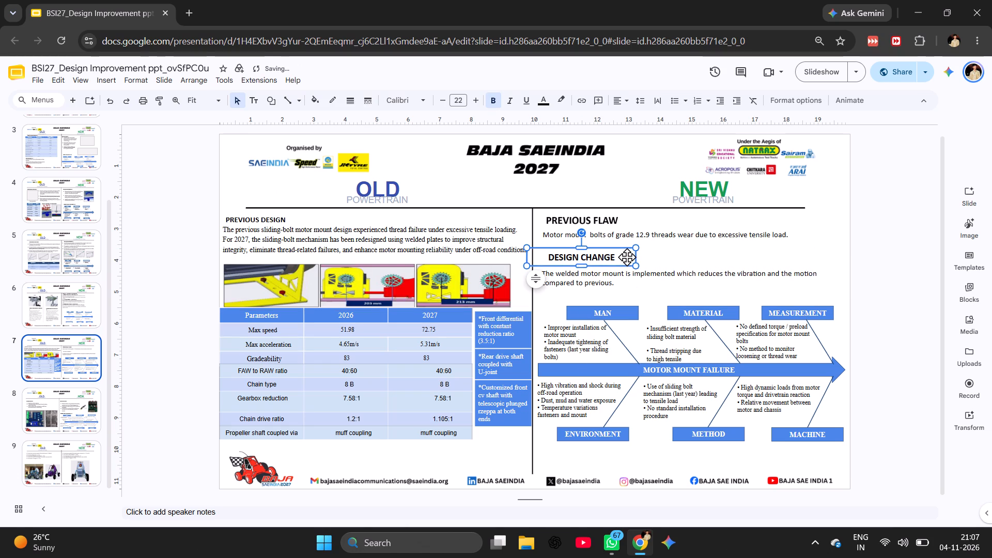
double_click(616, 257)
left_click(616, 256)
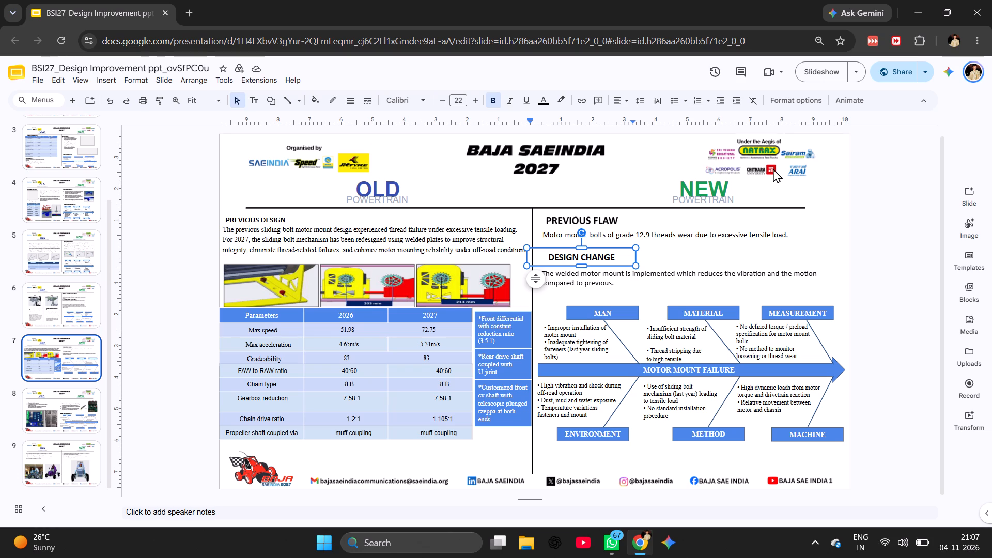
left_click_drag(621, 255, 571, 250)
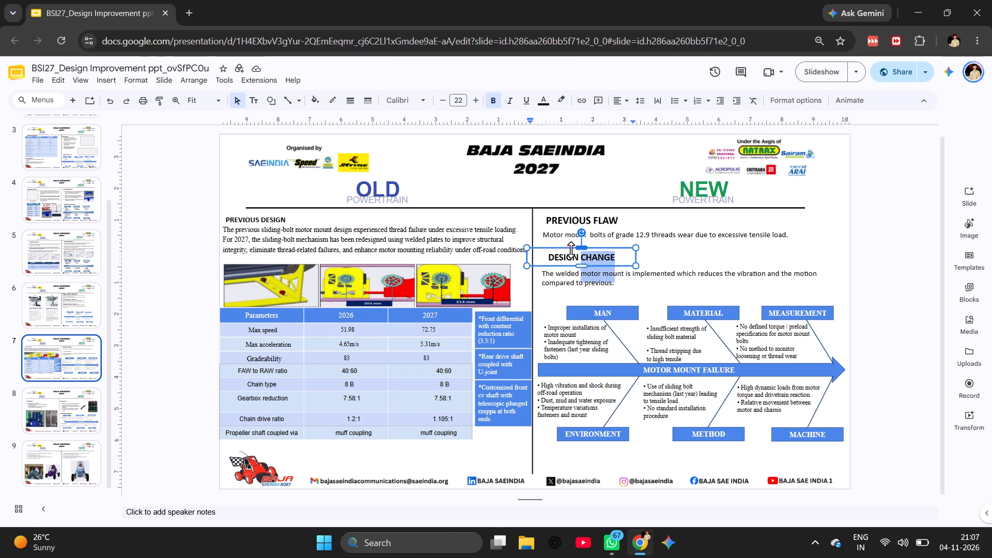
left_click_drag(571, 250, 588, 248)
left_click(679, 253)
left_click(622, 248)
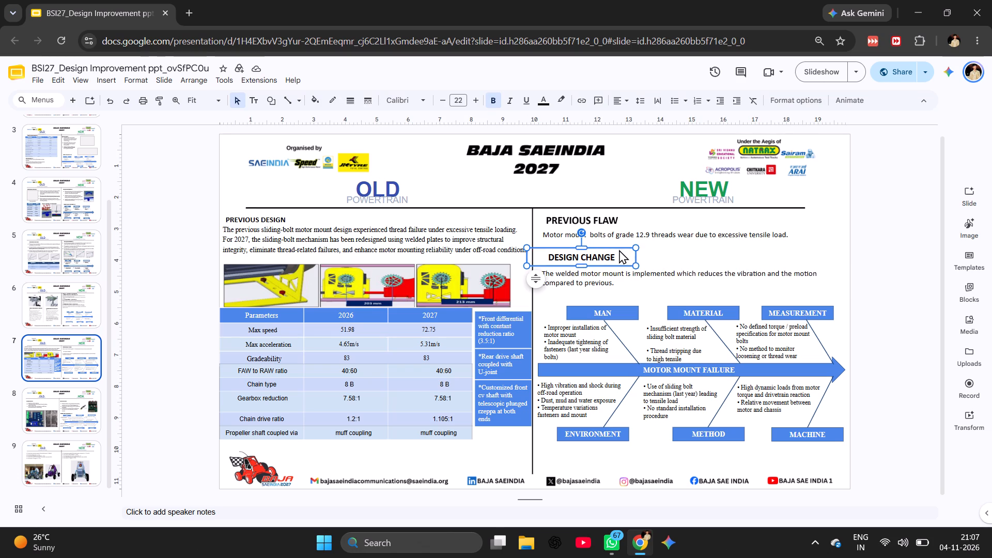
left_click_drag(619, 250, 624, 252)
Reduce the DESIGN CHANGE heading text to font size 18.
left_click(621, 259)
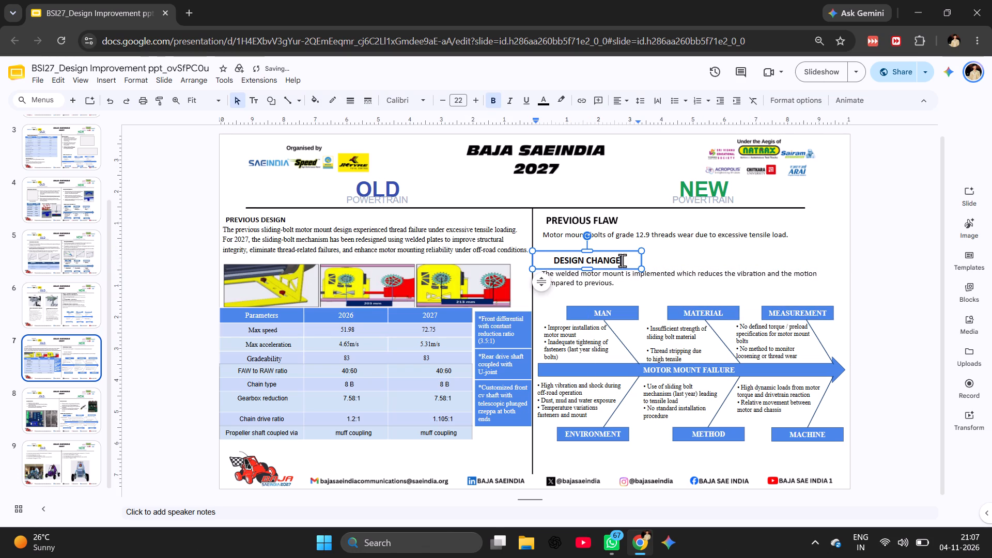
left_click_drag(623, 260, 548, 244)
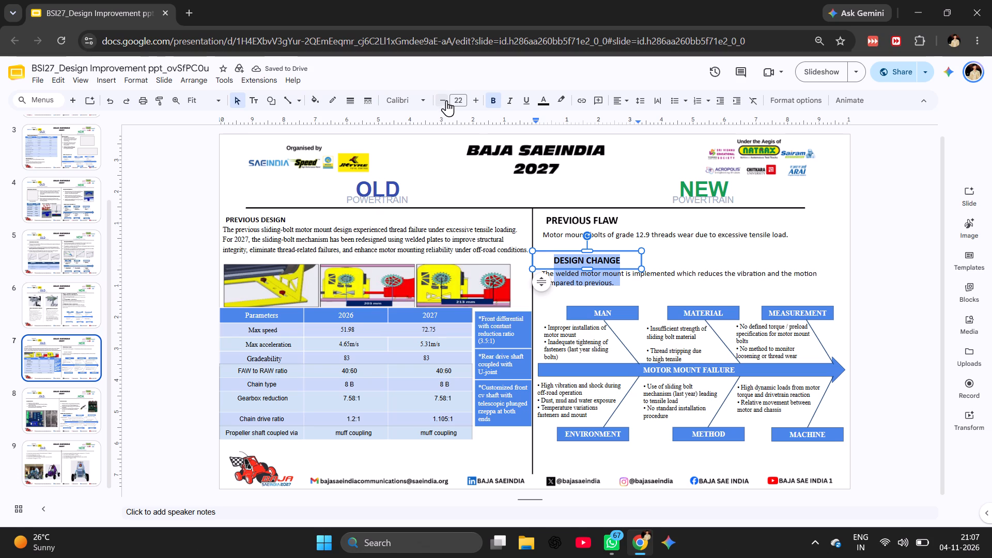
left_click(448, 98)
left_click(445, 102)
triple_click(442, 105)
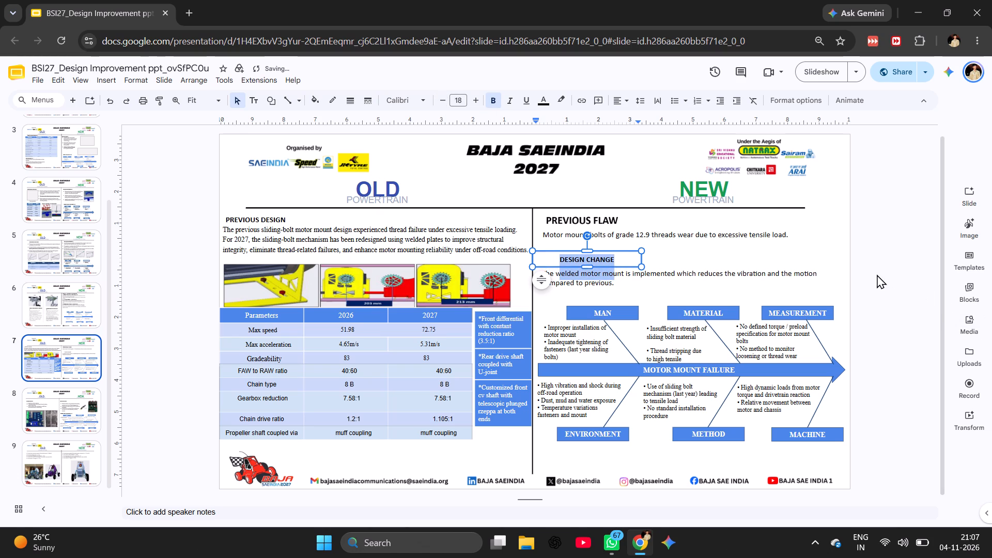
left_click_drag(877, 271, 870, 275)
left_click(605, 258)
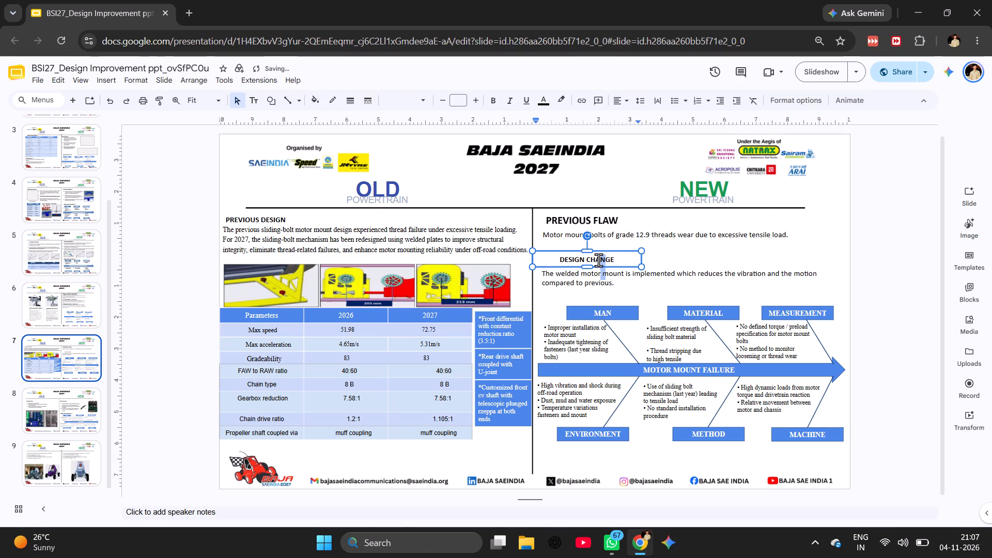
left_click(738, 255)
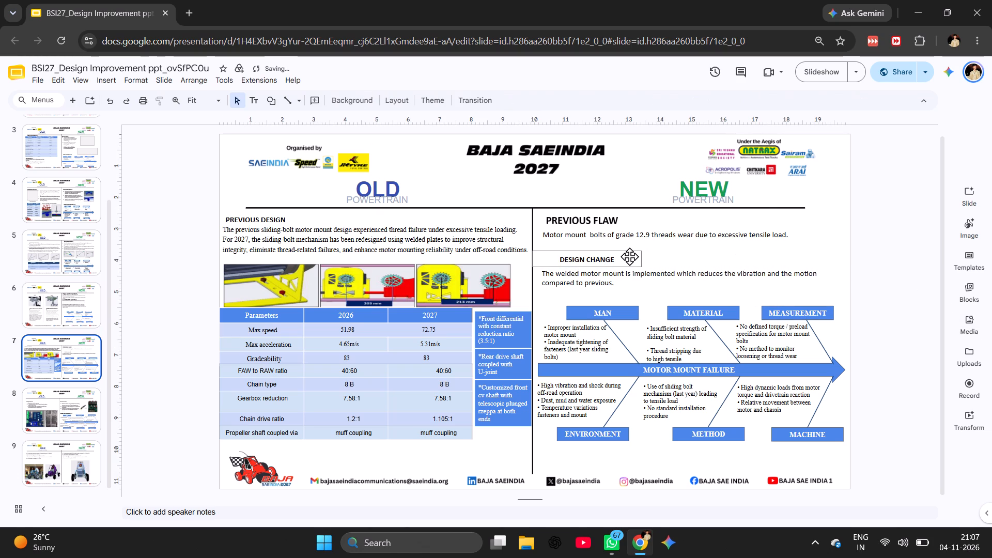
Move the DESIGN CHANGE heading left to line up with the welded motor mount text below it.
left_click_drag(625, 258, 604, 255)
left_click(912, 262)
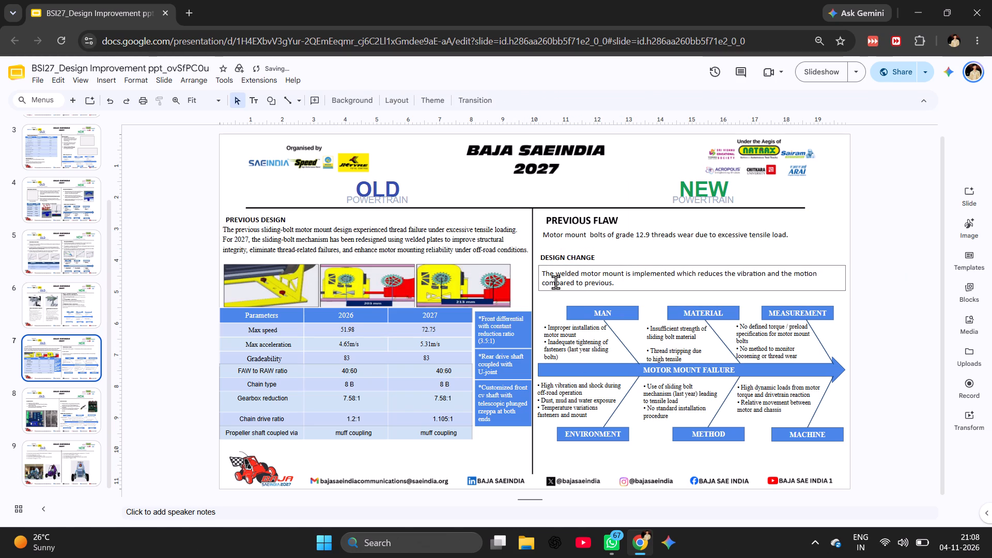
Check the text formatting of the welded motor mount text and the motor mount bolts text.
left_click_drag(546, 272, 555, 273)
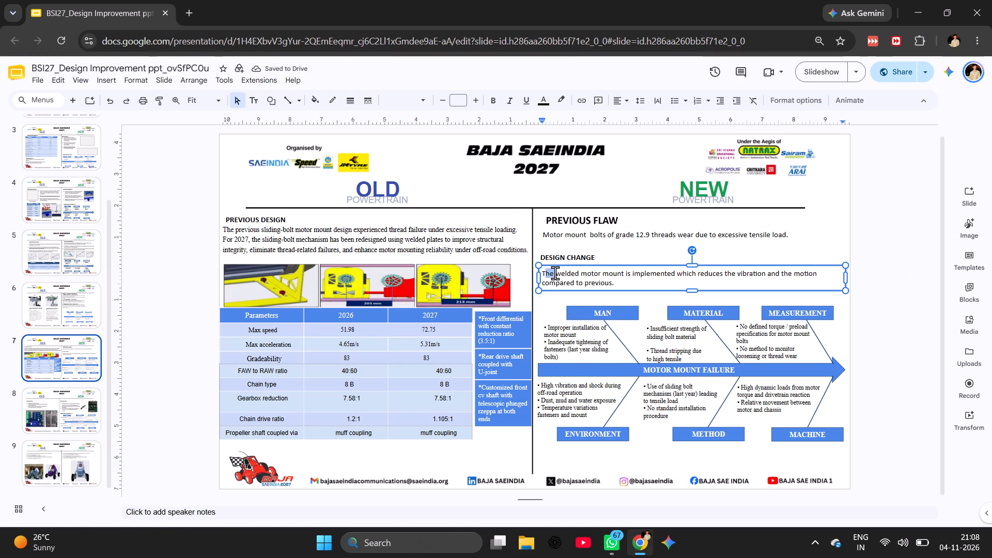
left_click_drag(555, 273, 627, 287)
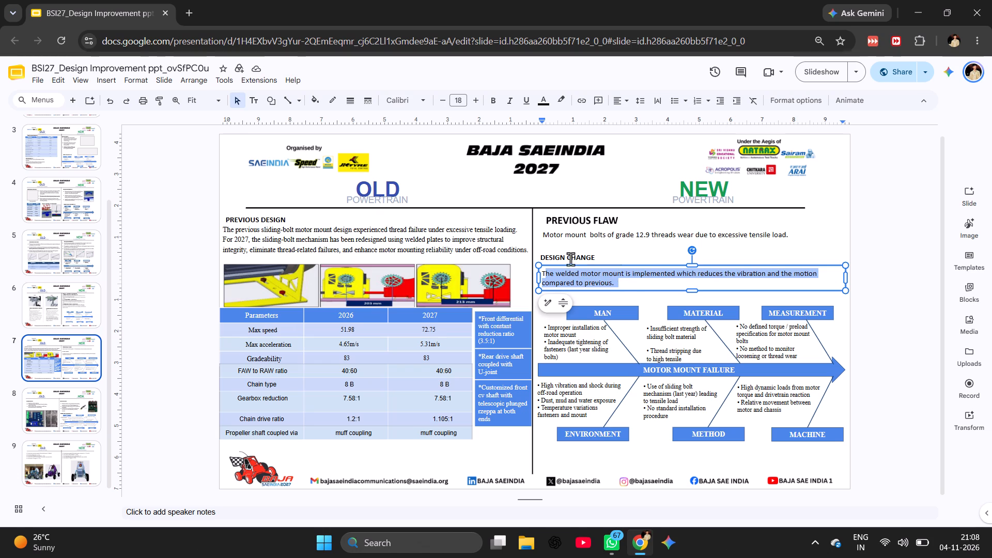
left_click(893, 301)
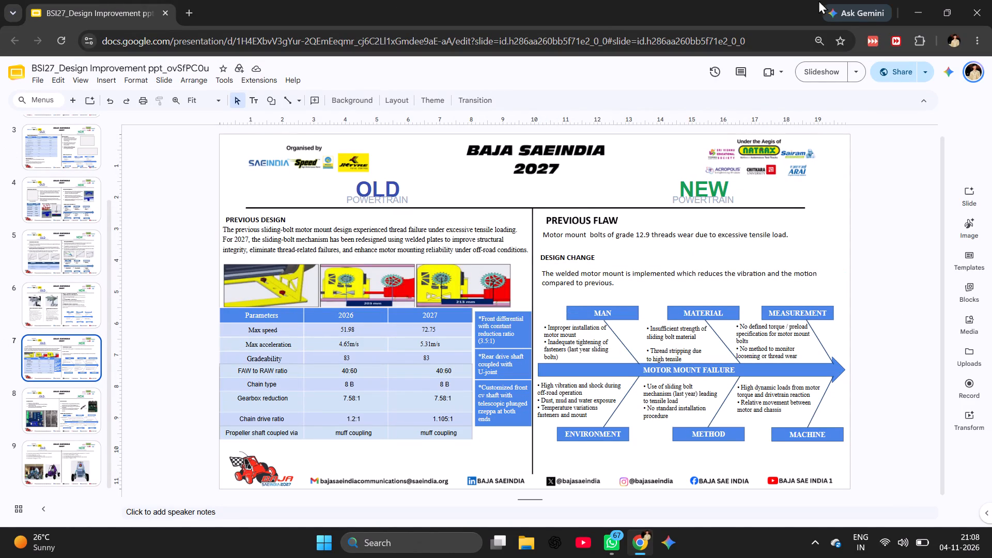
left_click(569, 234)
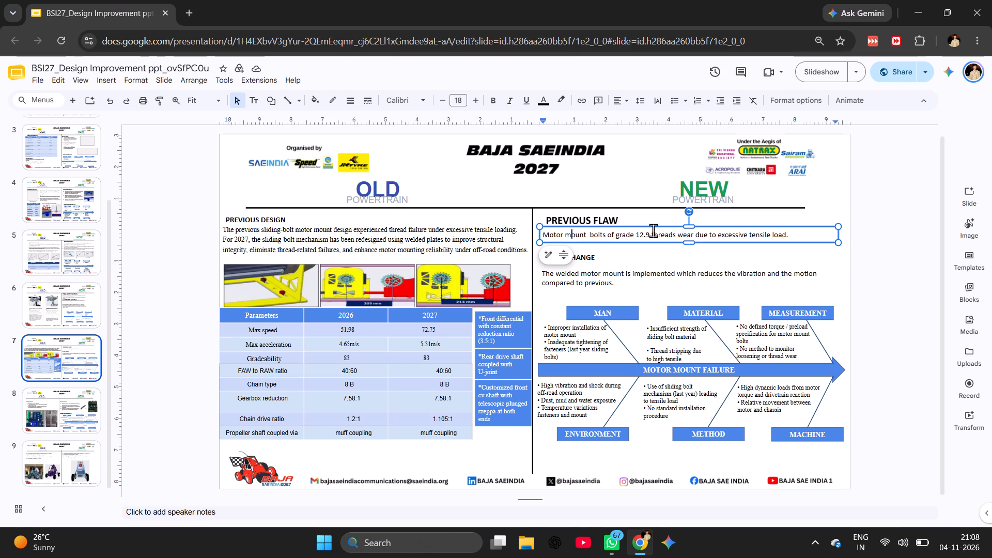
left_click_drag(654, 231, 656, 237)
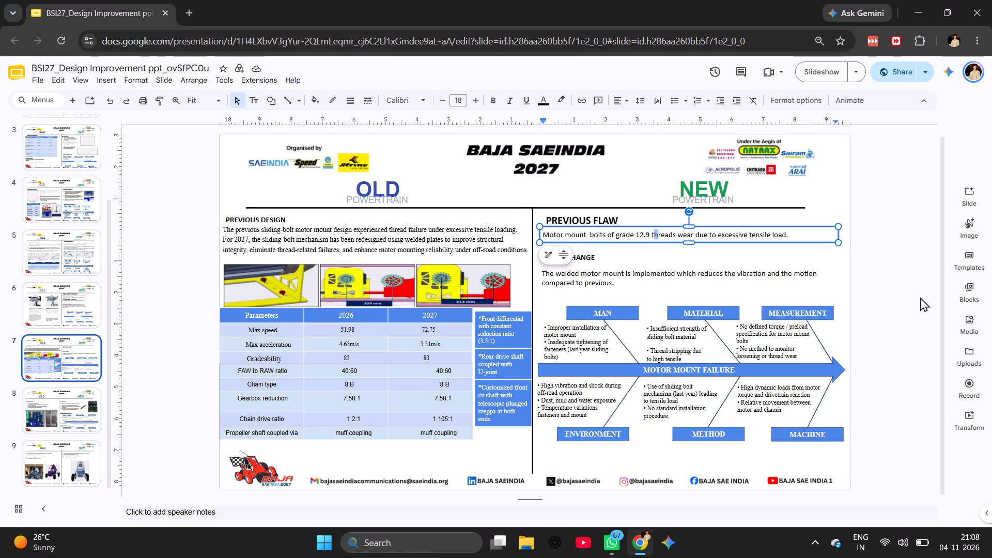
left_click(920, 297)
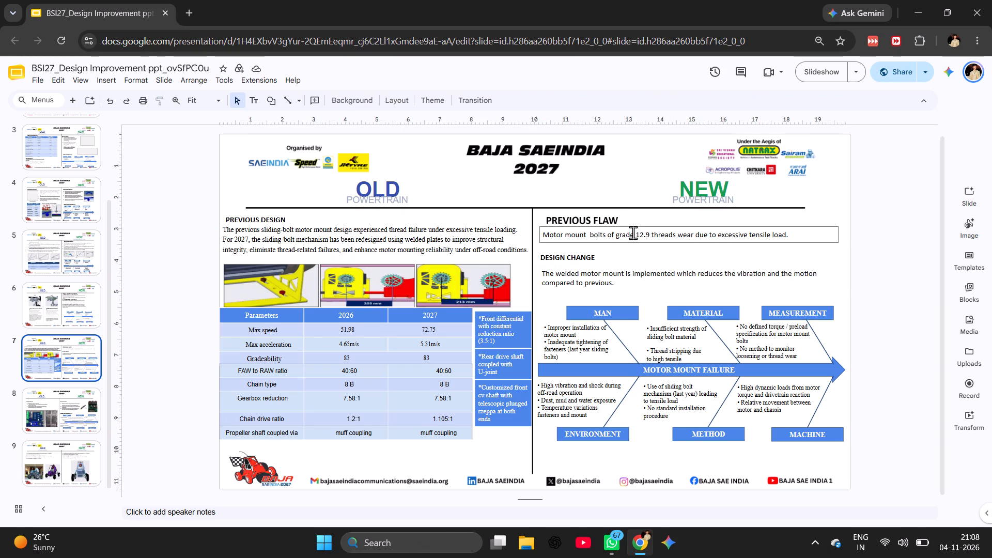
Move the motor mount bolts text slightly down, closer to the DESIGN CHANGE heading.
left_click_drag(669, 228, 668, 237)
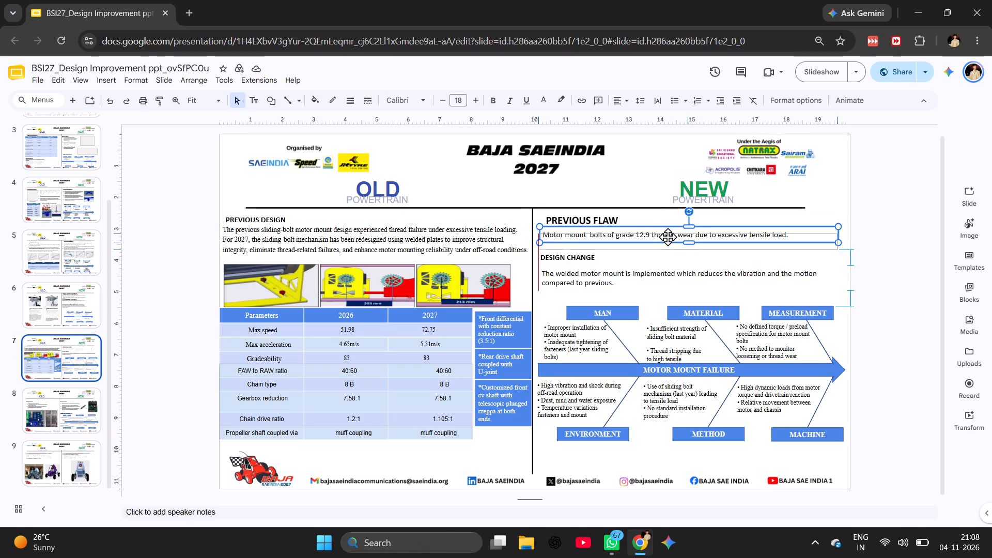
left_click_drag(668, 237, 666, 235)
left_click(871, 242)
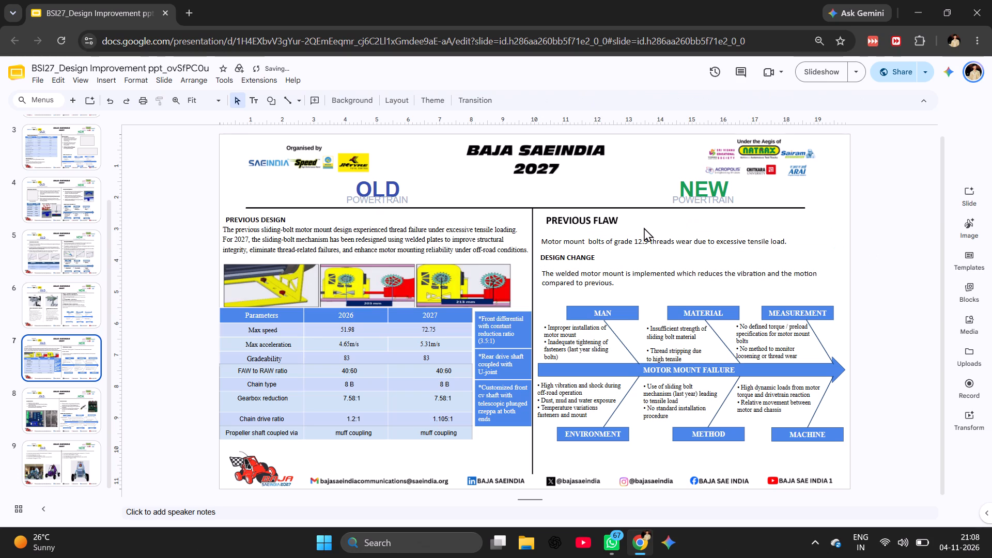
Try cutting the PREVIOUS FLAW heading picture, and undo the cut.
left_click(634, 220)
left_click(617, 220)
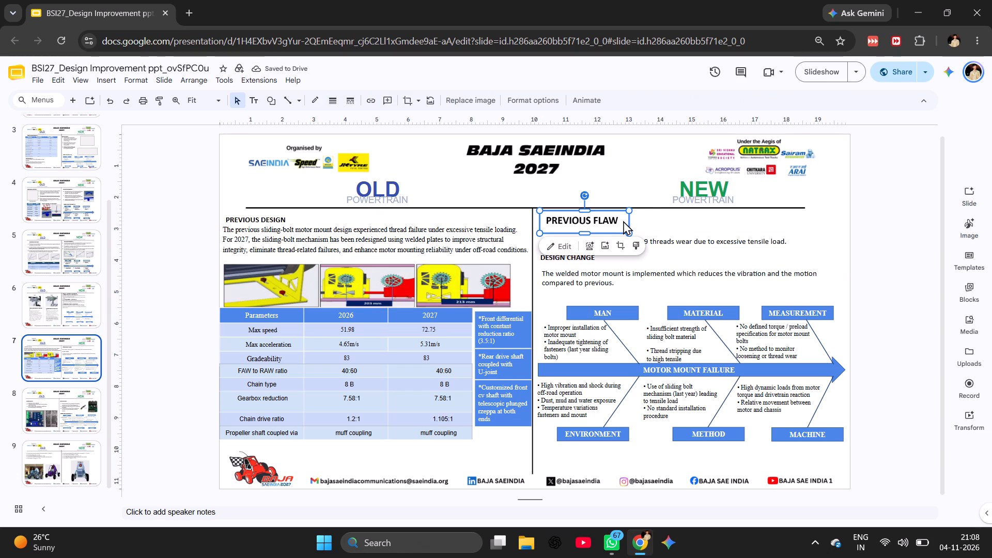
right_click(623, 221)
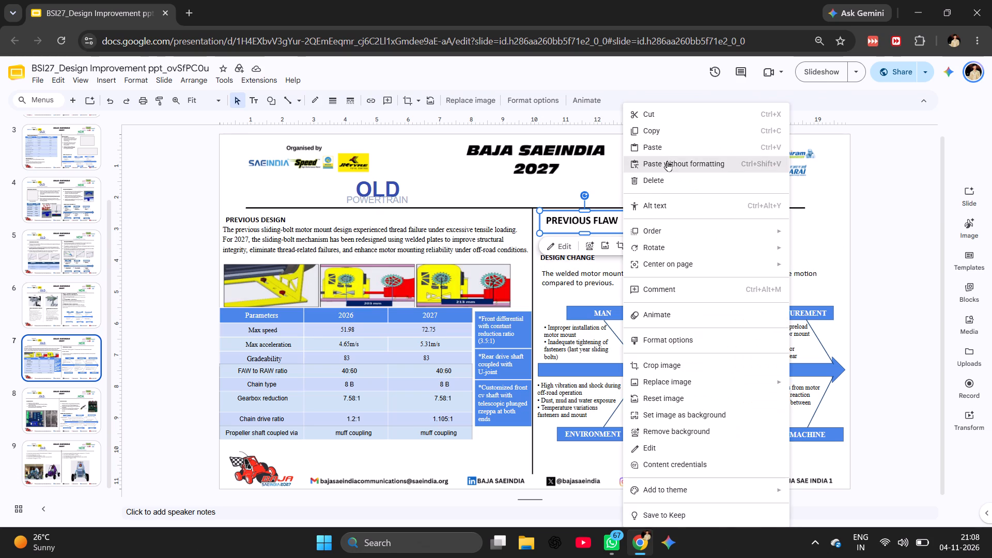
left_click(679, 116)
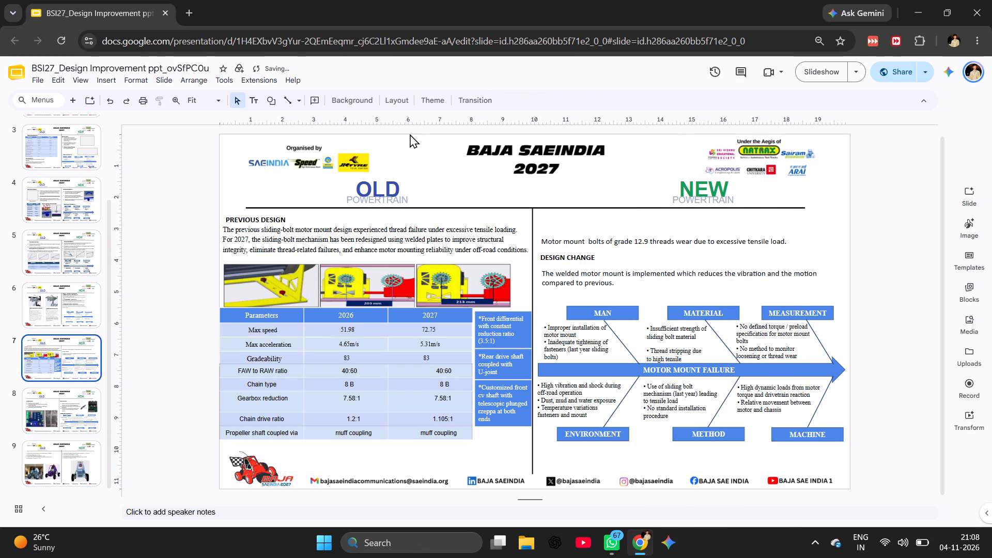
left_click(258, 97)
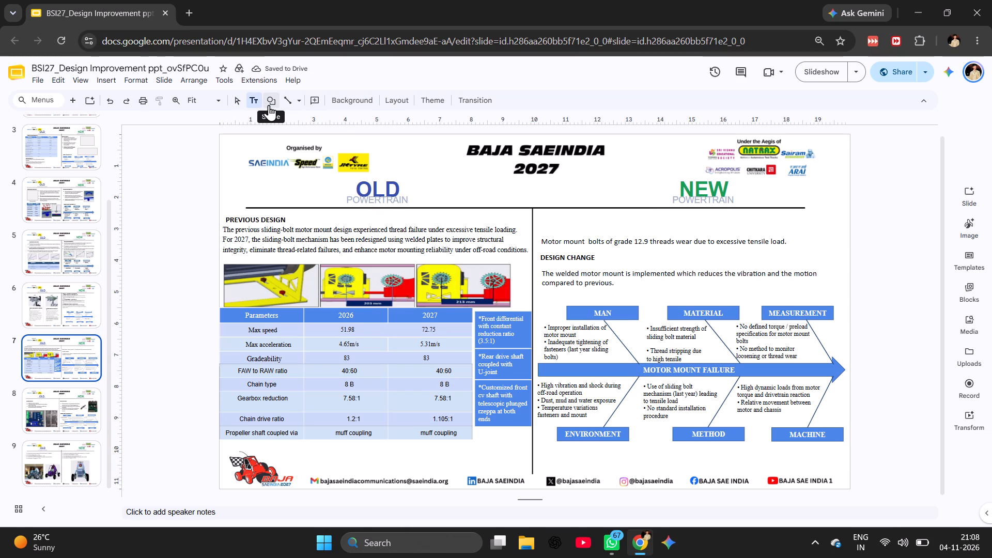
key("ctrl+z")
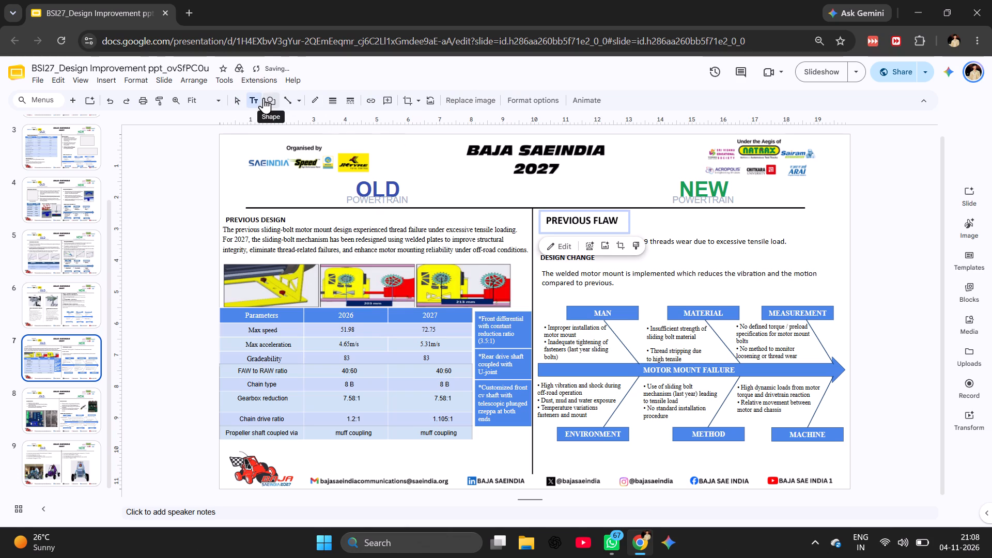
Add a text box reading PREVIOUS FLAW at font size 18 over the POWERTRAIN subtitle below NEW.
left_click(636, 193)
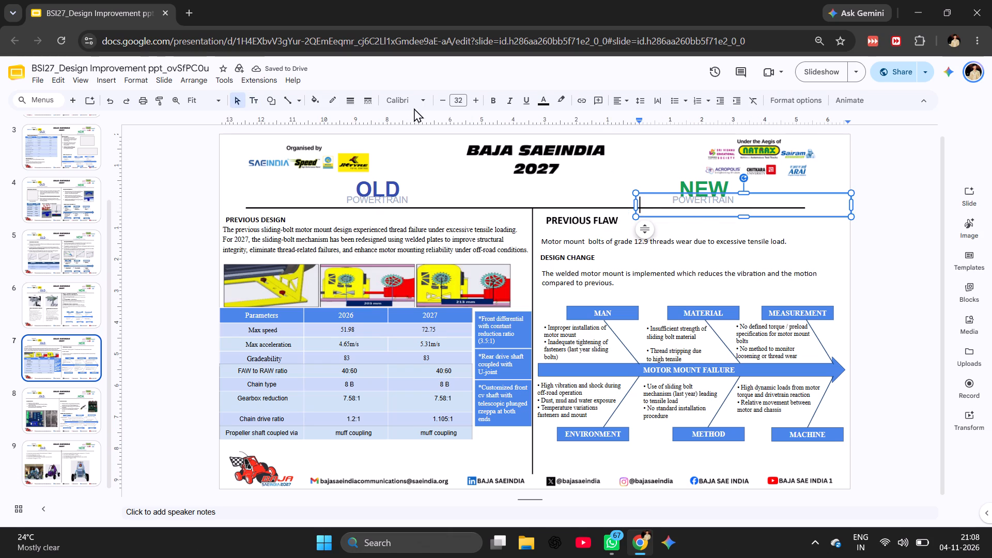
triple_click(437, 98)
left_click(437, 98)
triple_click(437, 98)
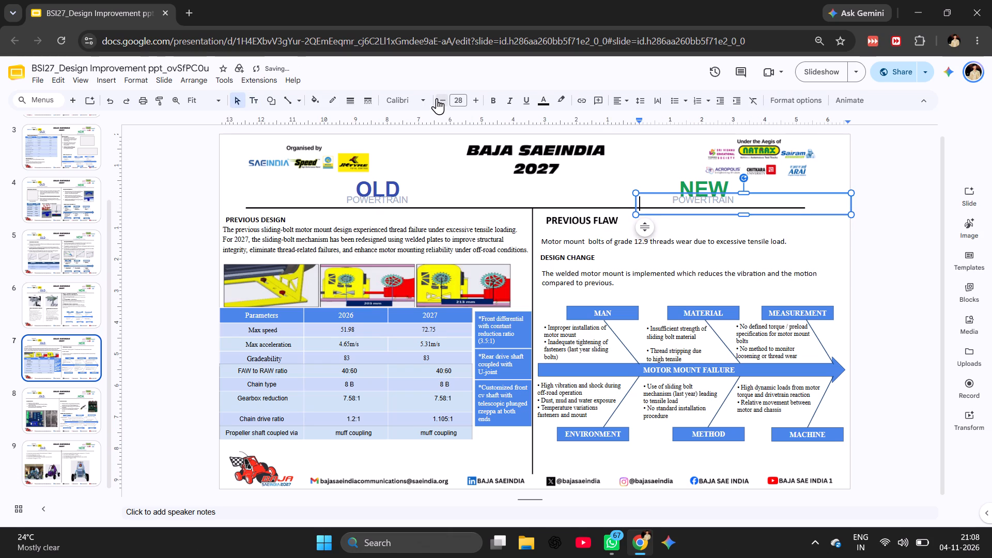
triple_click(437, 98)
triple_click(437, 98)
double_click(436, 99)
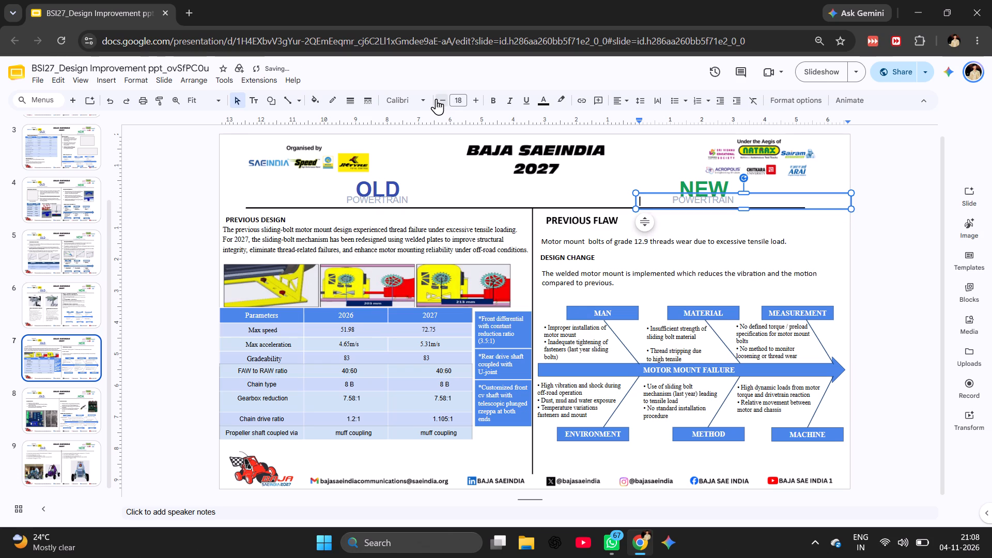
left_click(475, 99)
type("PRE")
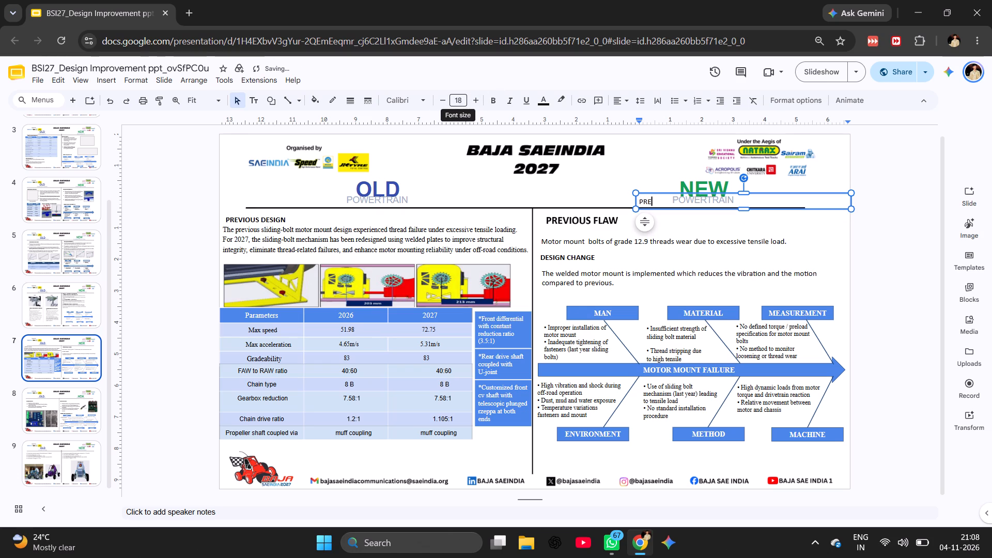
key("v")
type("IOUS FLAW")
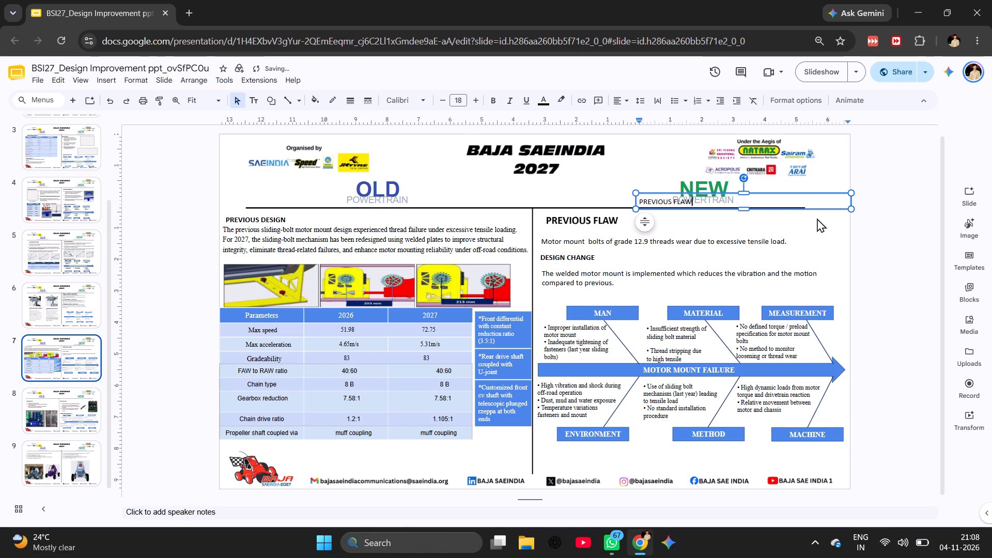
Delete the old PREVIOUS FLAW heading picture.
left_click(607, 191)
left_click(607, 220)
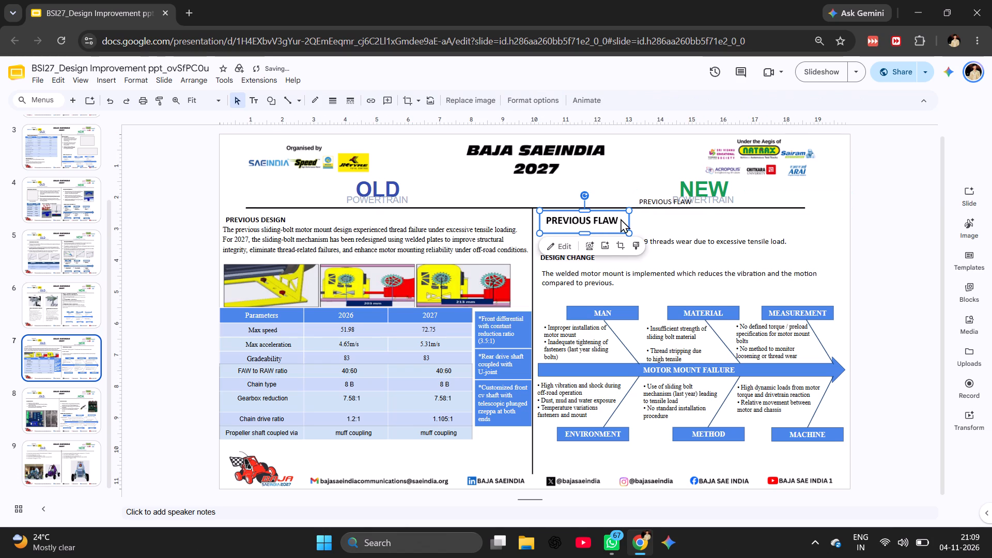
key("Delete")
Move the new PREVIOUS FLAW text box to just above the motor mount bolts text.
left_click(655, 202)
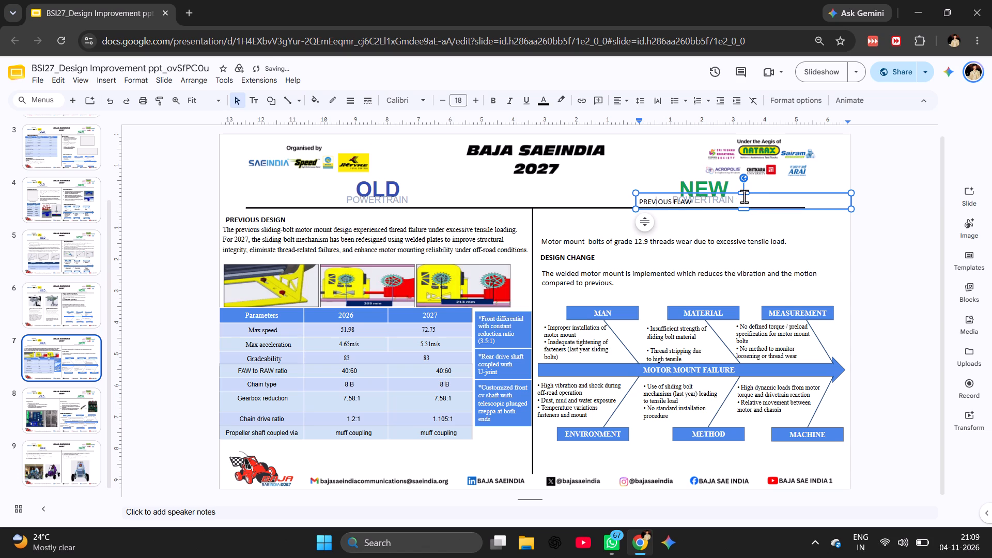
left_click_drag(745, 191, 642, 219)
left_click(853, 218)
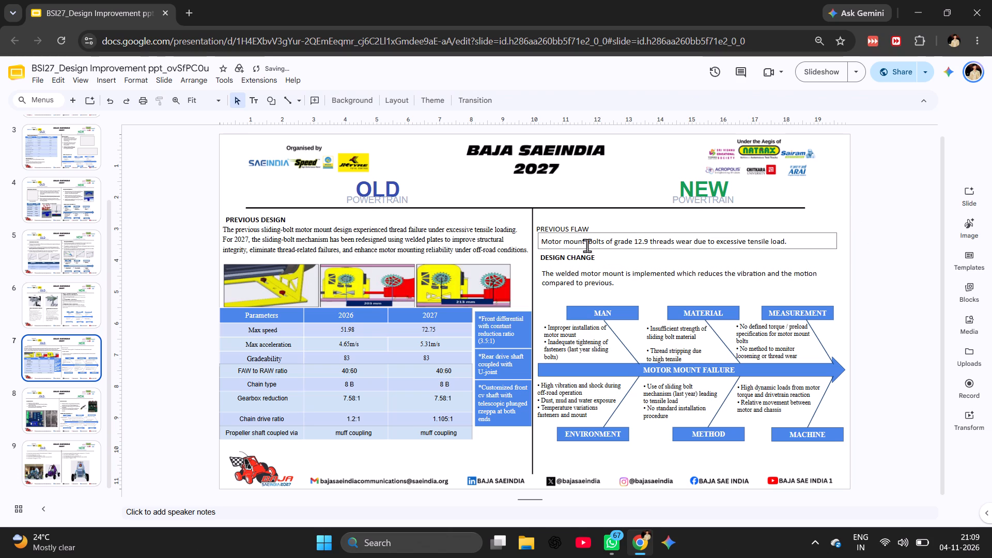
Reduce the motor mount bolts text to font size 16.
left_click(552, 246)
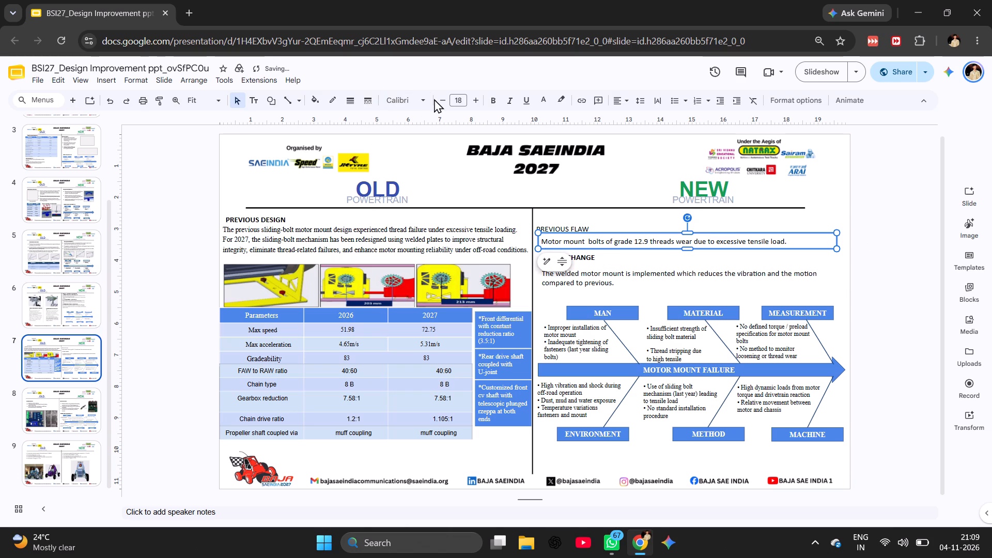
double_click(438, 99)
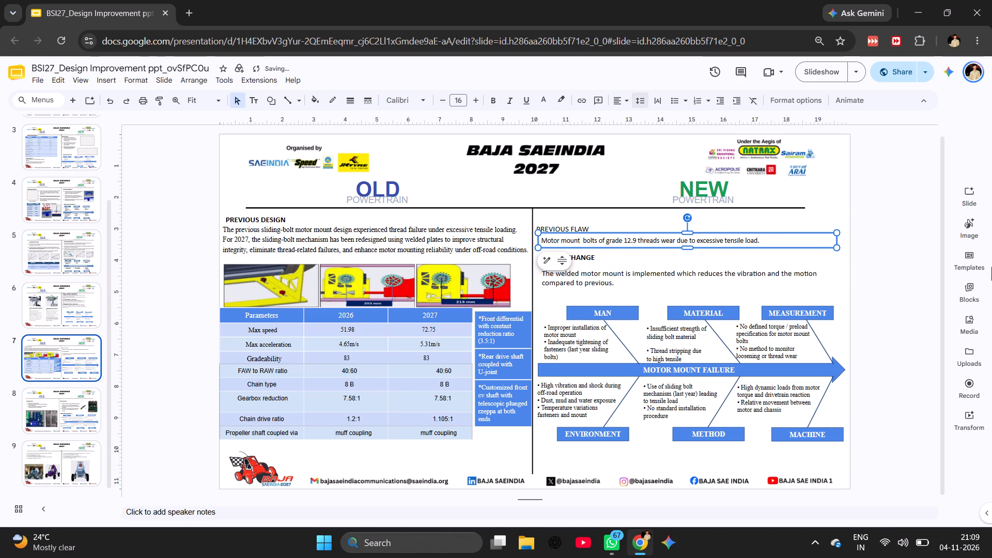
left_click(949, 274)
left_click(918, 277)
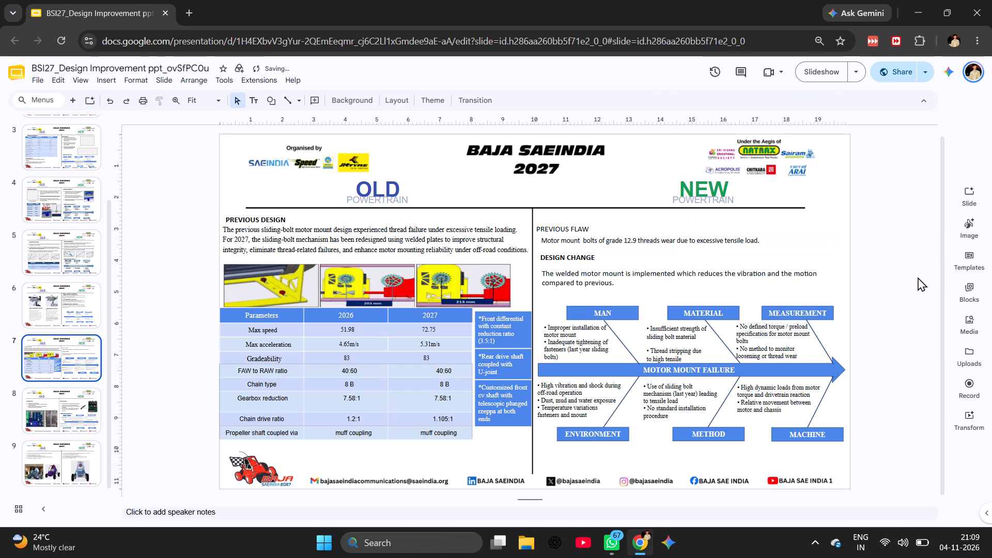
Move the PREVIOUS FLAW heading slightly up, away from the motor mount bolts text.
left_click(596, 226)
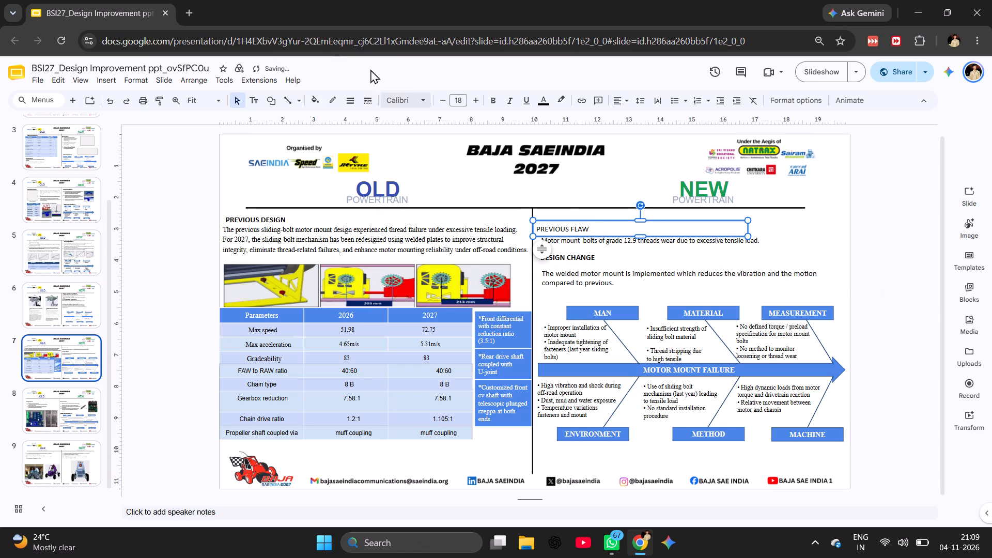
left_click(608, 227)
left_click_drag(603, 230, 573, 228)
left_click_drag(576, 228, 582, 228)
left_click_drag(593, 228, 611, 228)
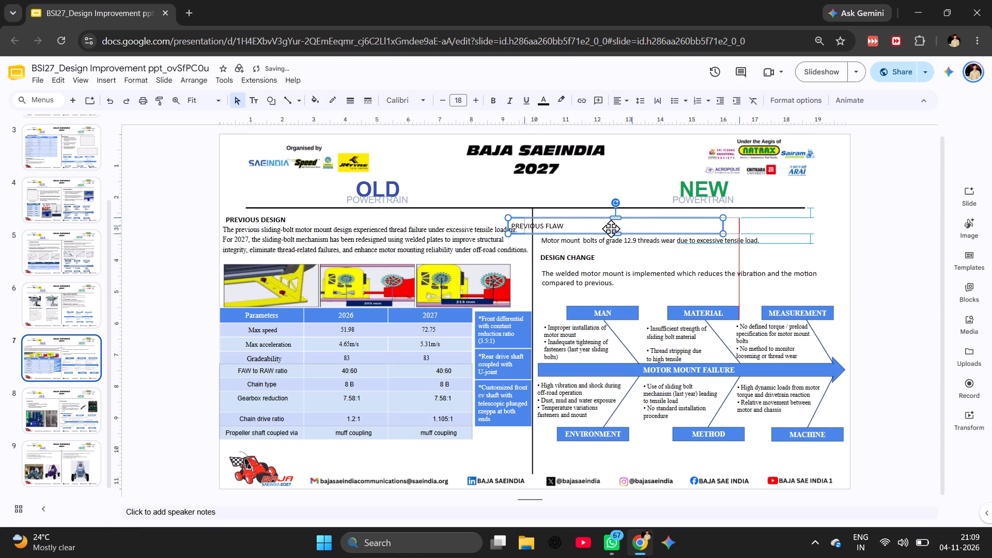
left_click_drag(611, 228, 615, 228)
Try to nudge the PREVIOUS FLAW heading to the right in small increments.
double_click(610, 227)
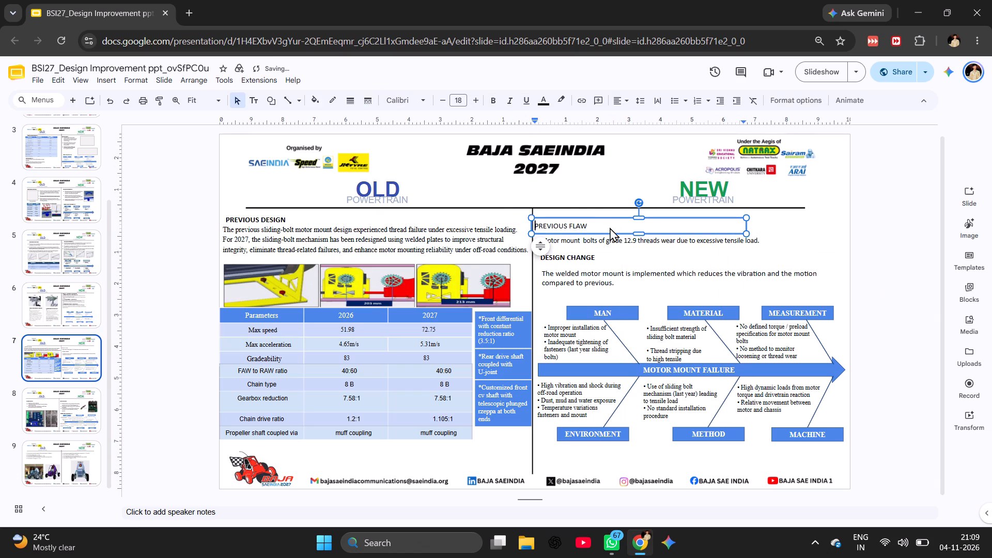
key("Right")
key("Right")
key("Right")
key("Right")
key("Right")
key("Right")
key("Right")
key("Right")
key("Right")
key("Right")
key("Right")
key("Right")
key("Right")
Make the PREVIOUS FLAW heading text bold.
left_click_drag(610, 227, 523, 226)
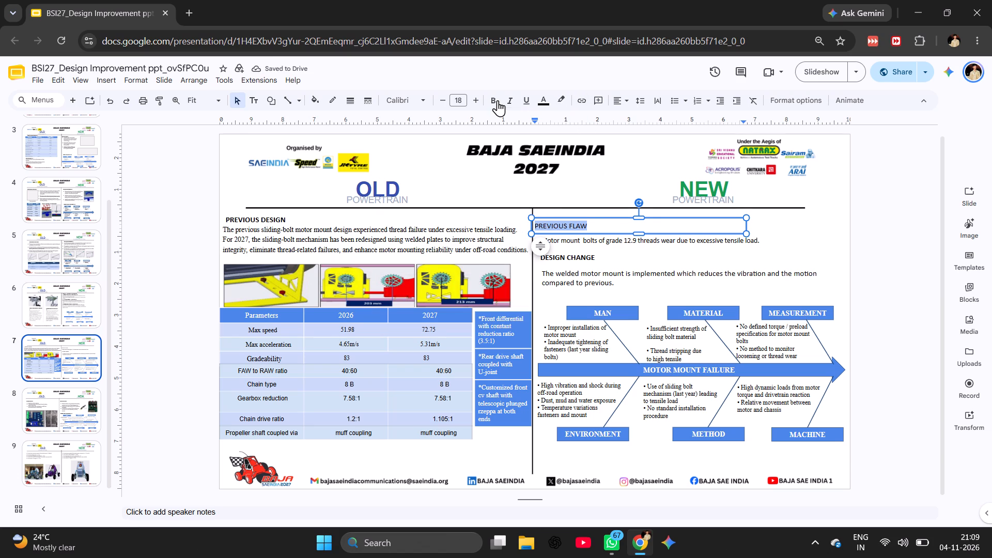
left_click(498, 100)
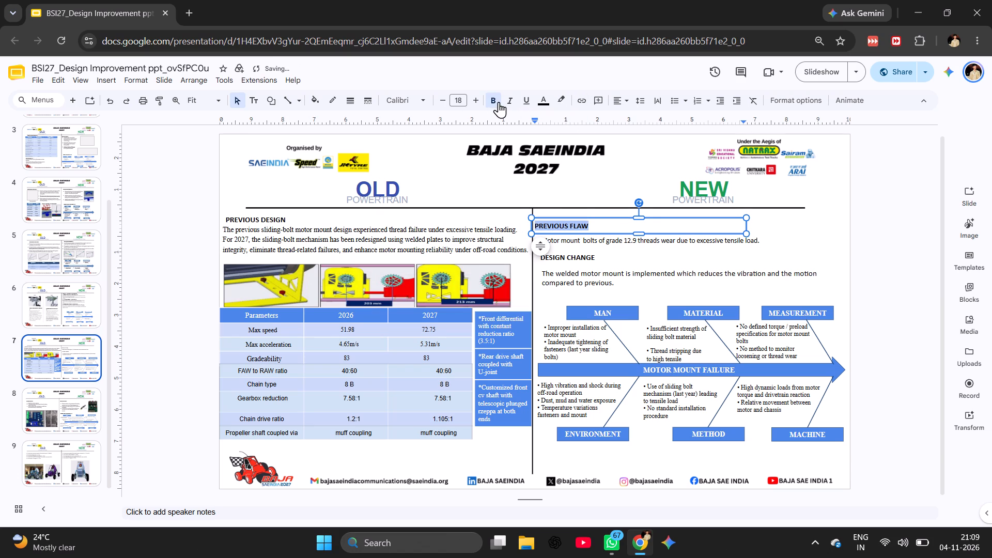
left_click(897, 201)
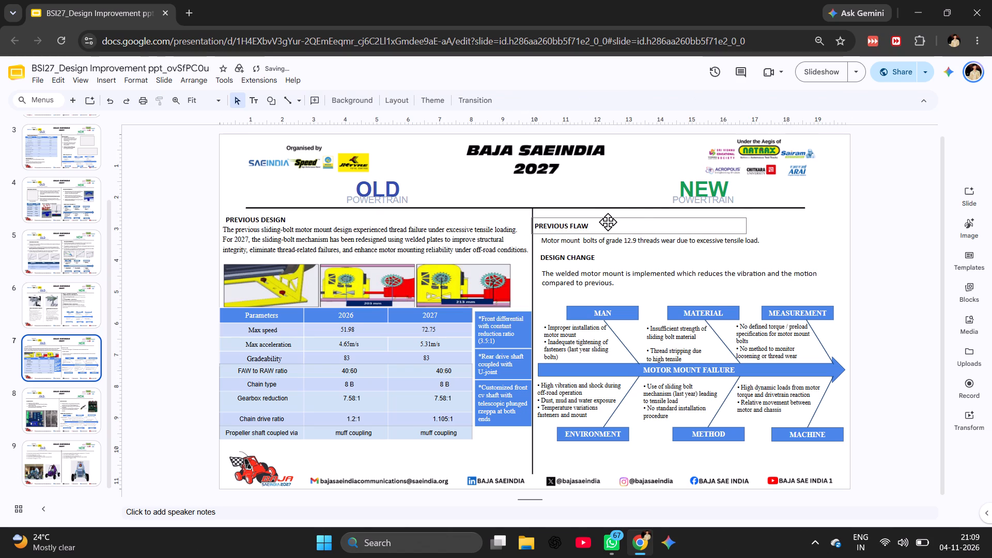
Shift the PREVIOUS FLAW heading slightly right to align with the motor mount bolts text.
left_click_drag(608, 222, 615, 223)
left_click(862, 245)
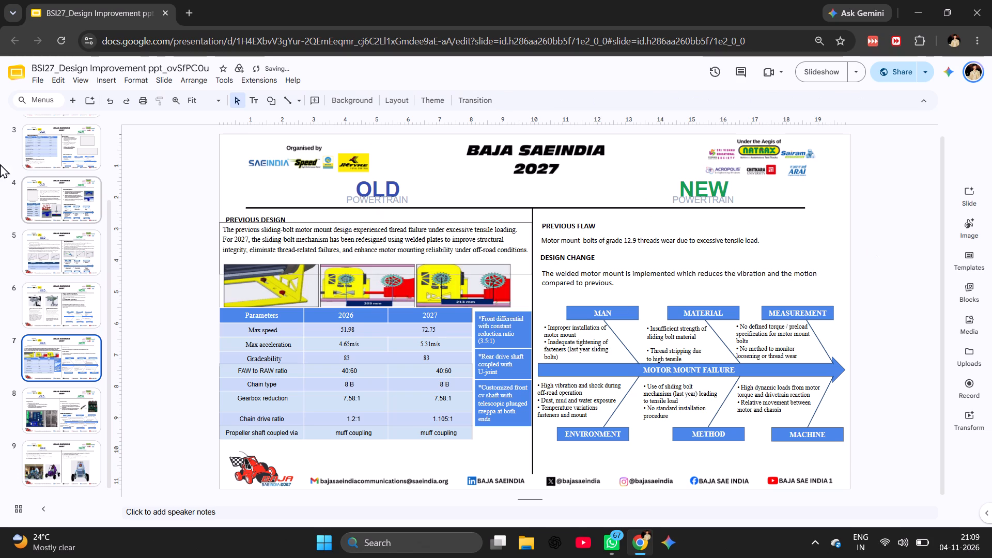
Review the layouts of the steering, braking, suspension and ergonomics slides for comparison, ending back on the powertrain slide.
left_click(50, 184)
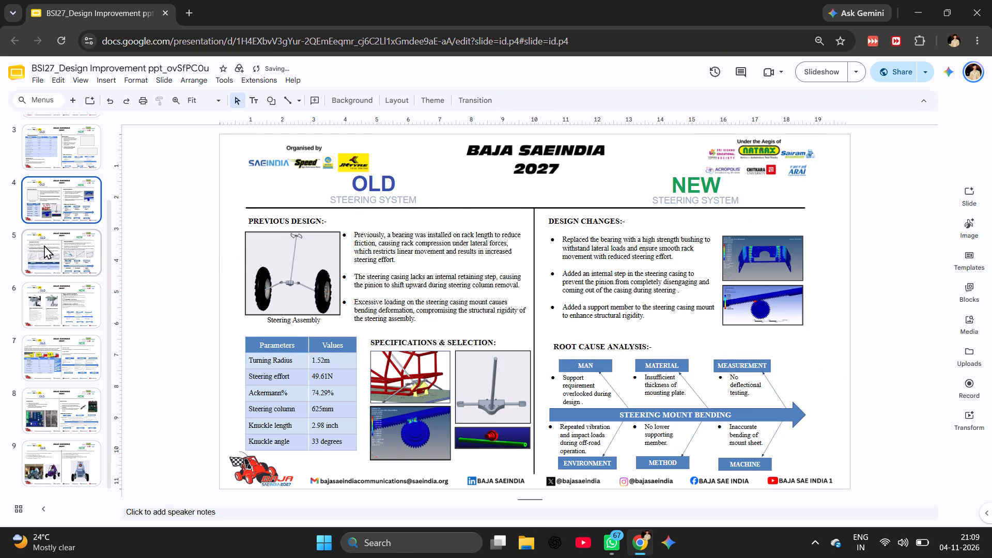
left_click(68, 292)
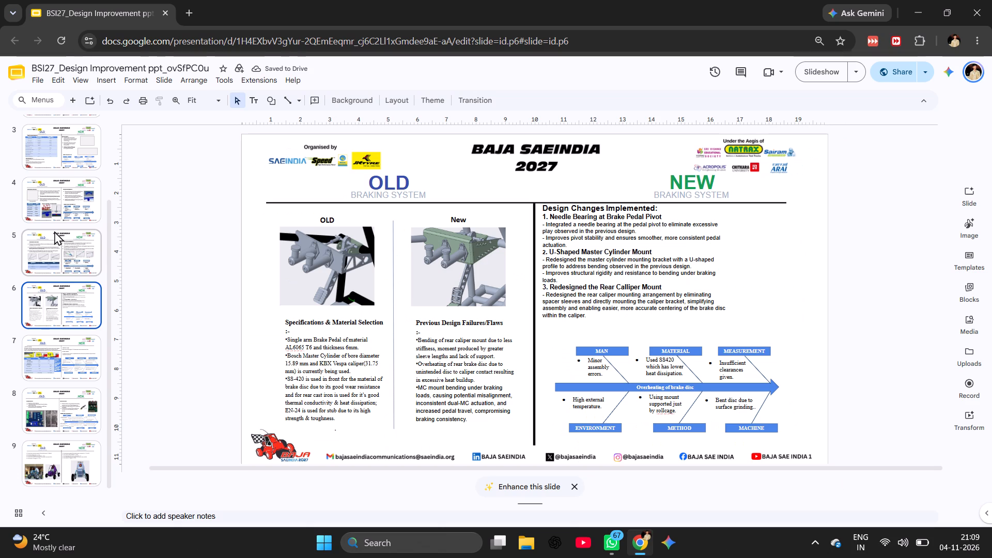
left_click(62, 258)
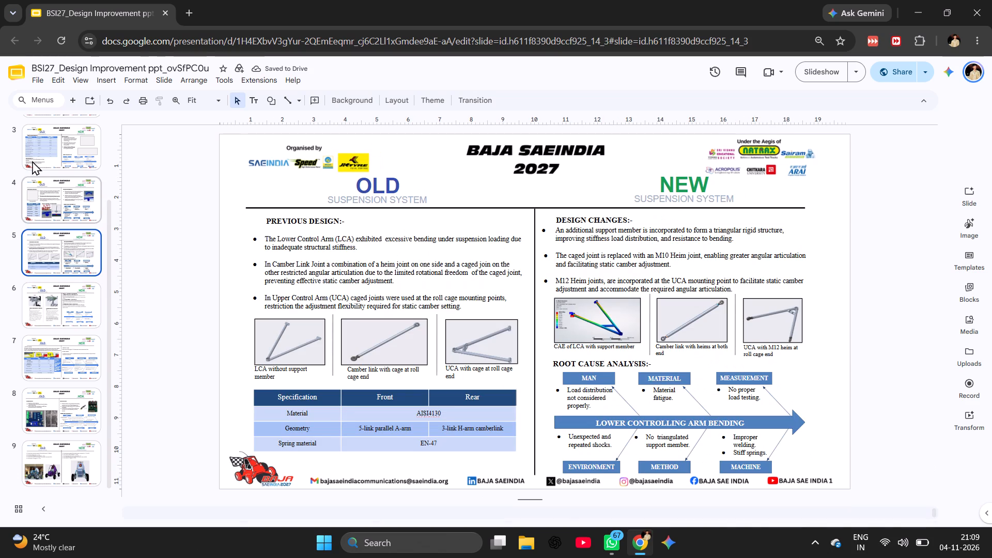
left_click(81, 158)
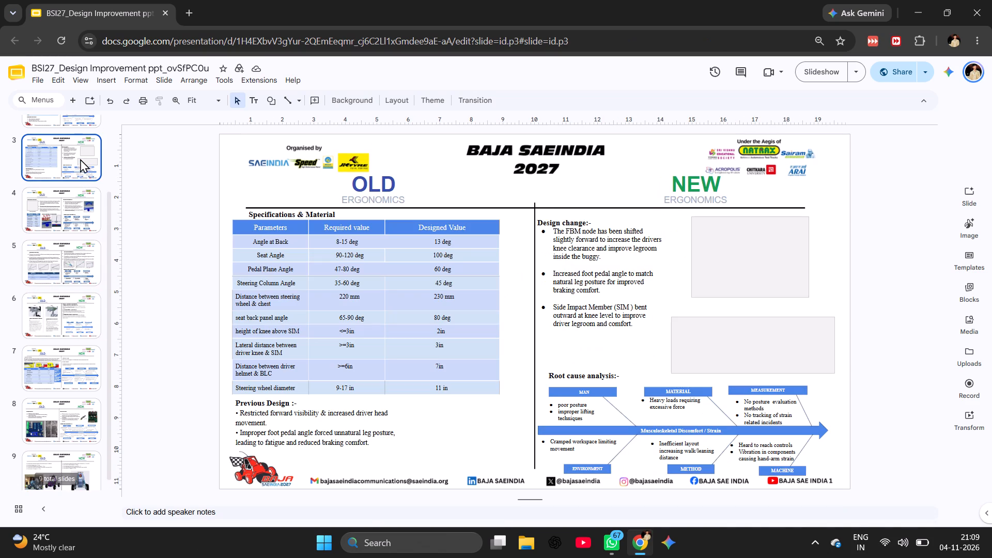
left_click(66, 213)
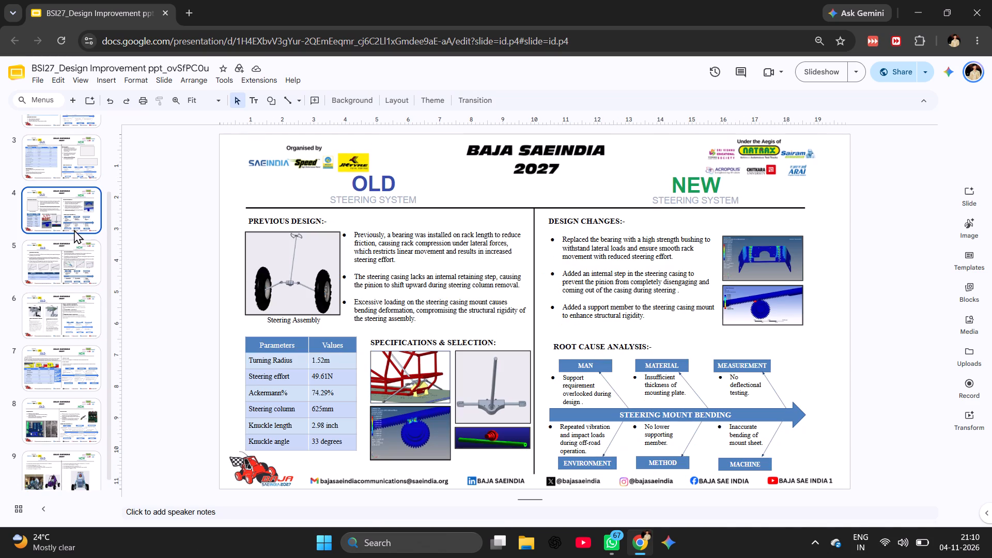
left_click(795, 412)
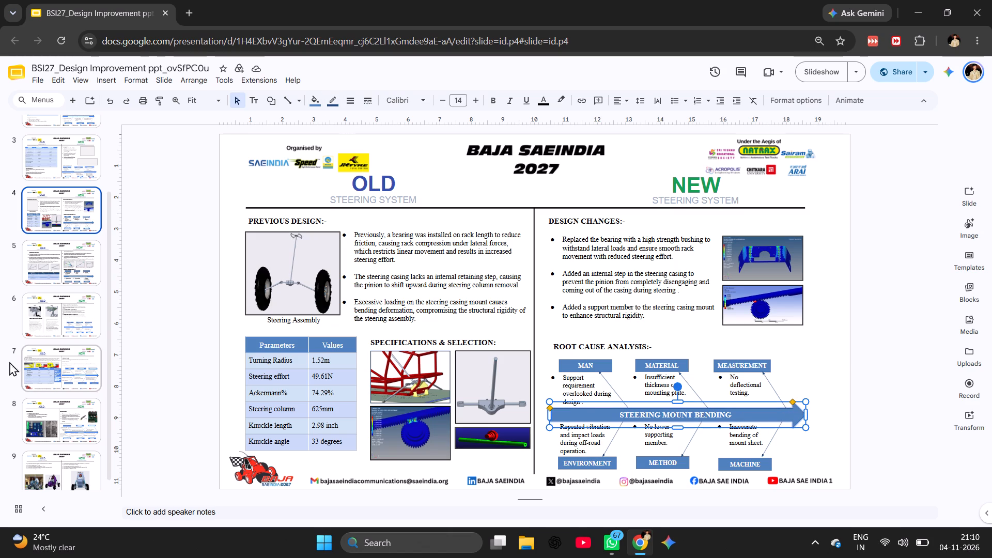
left_click(86, 359)
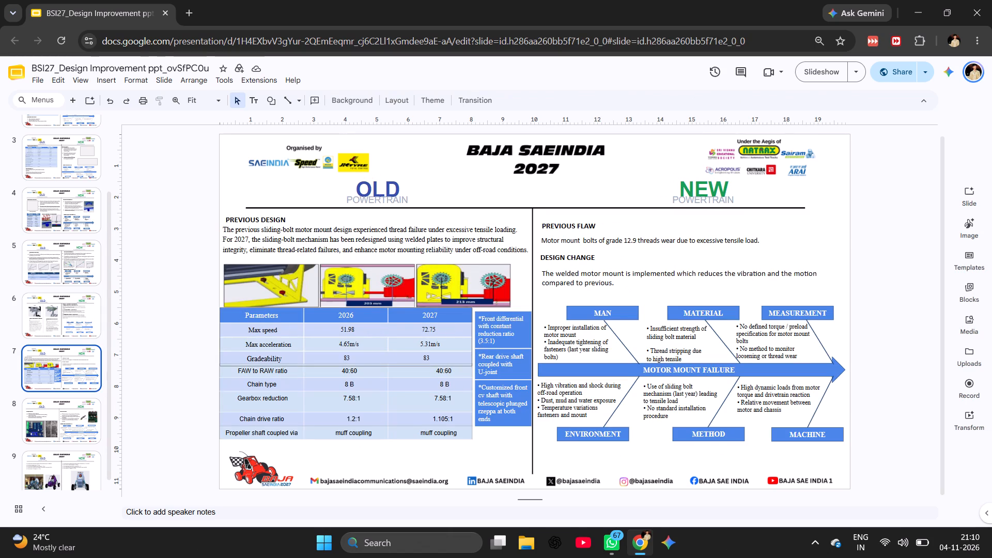
Move the motor mount picture strip slightly up, into the gap between the previous design paragraph and the parameters table.
left_click(360, 293)
left_click_drag(361, 292, 363, 285)
left_click(132, 269)
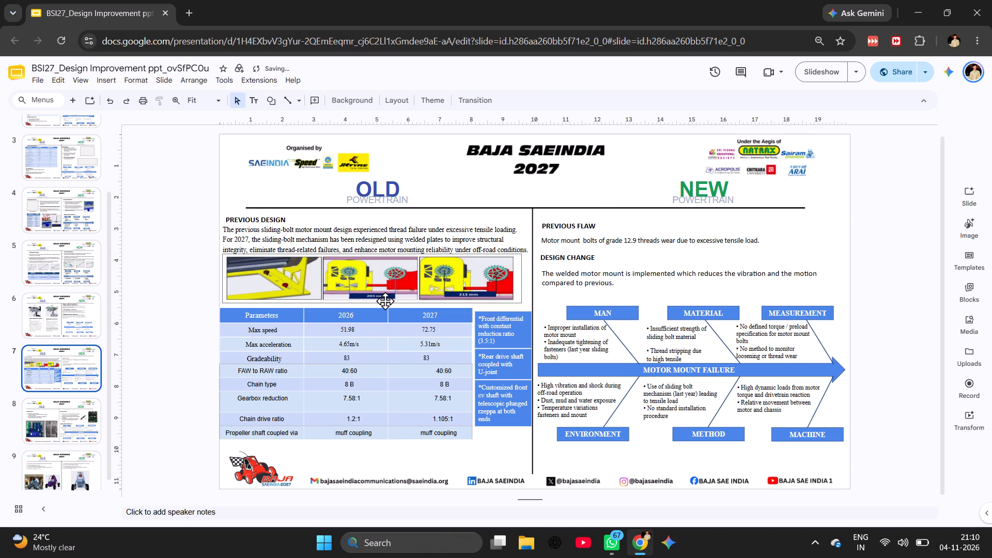
left_click(380, 286)
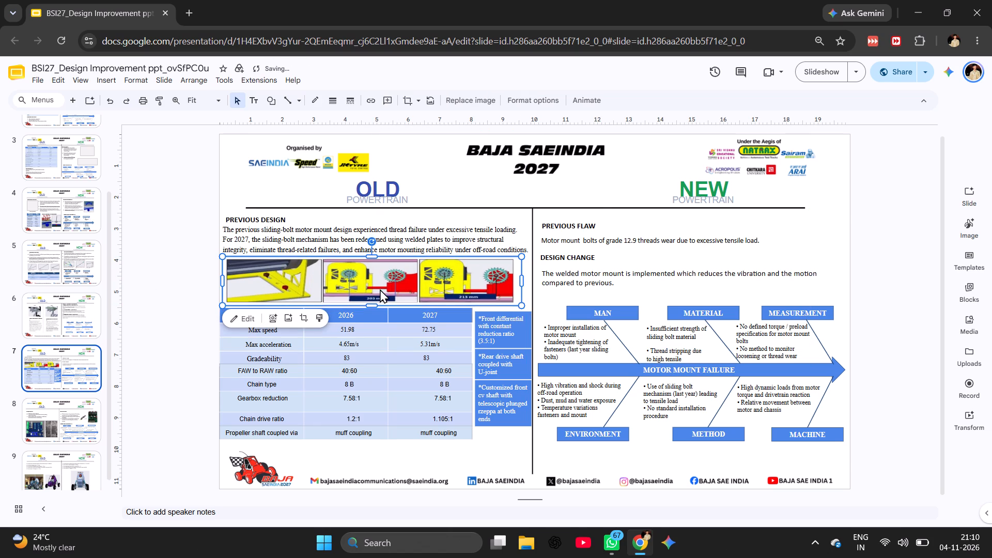
left_click(177, 270)
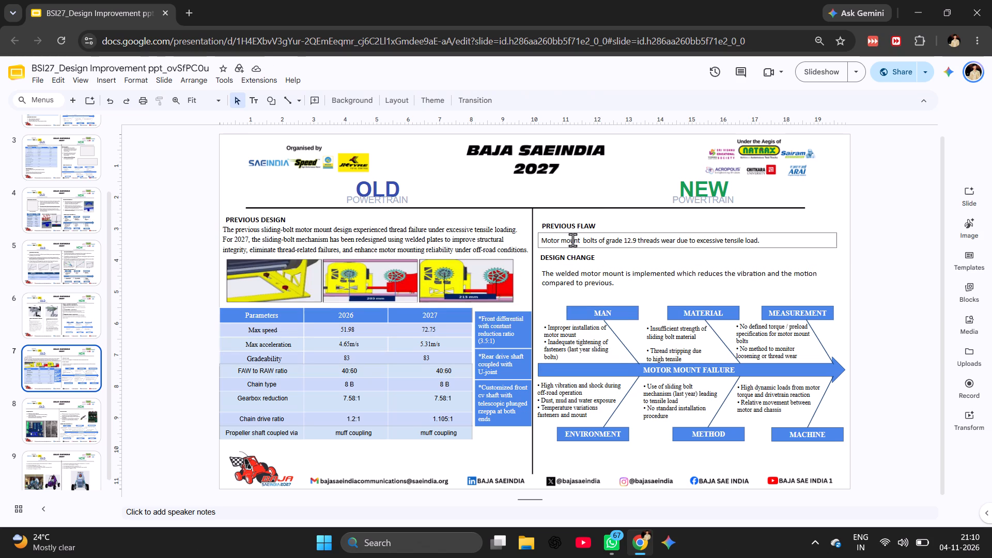
Compare with the suspension slide and raise the powertrain slide's OLD heading slightly so it clears the POWERTRAIN label.
left_click(77, 270)
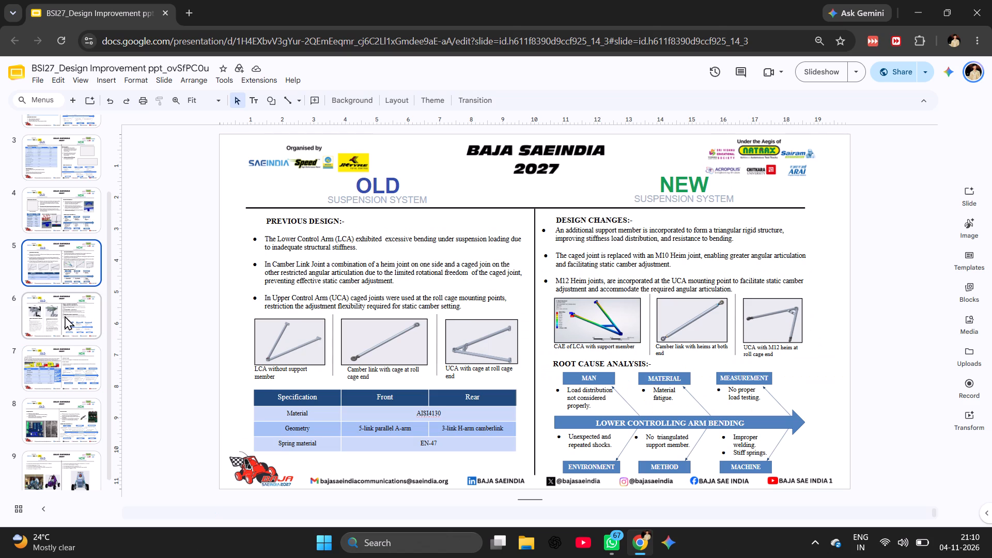
left_click(77, 369)
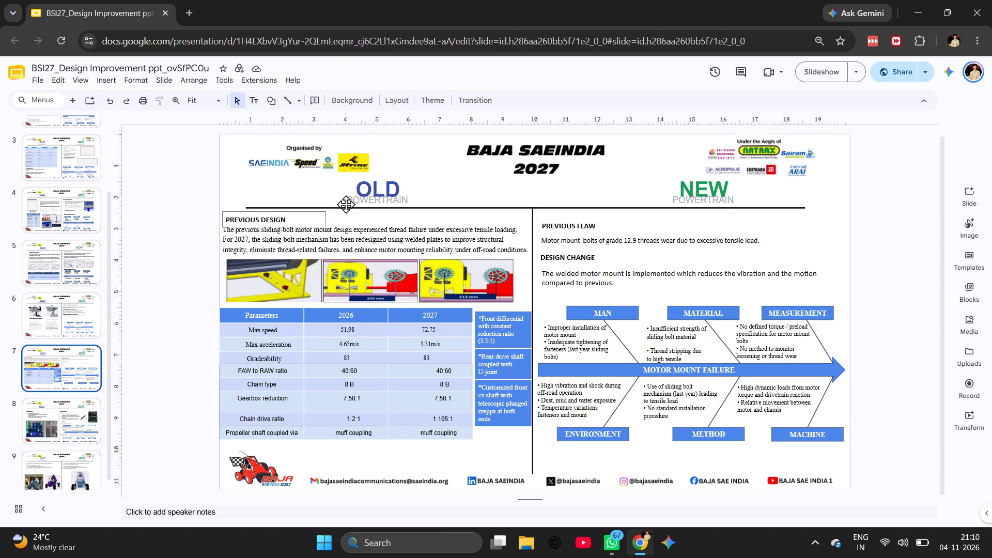
left_click(365, 190)
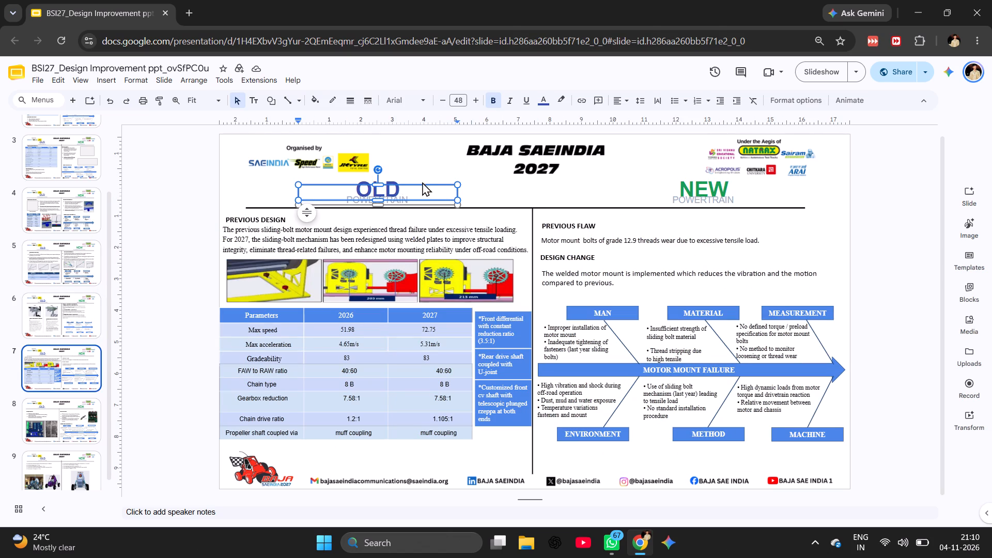
left_click_drag(425, 185, 425, 181)
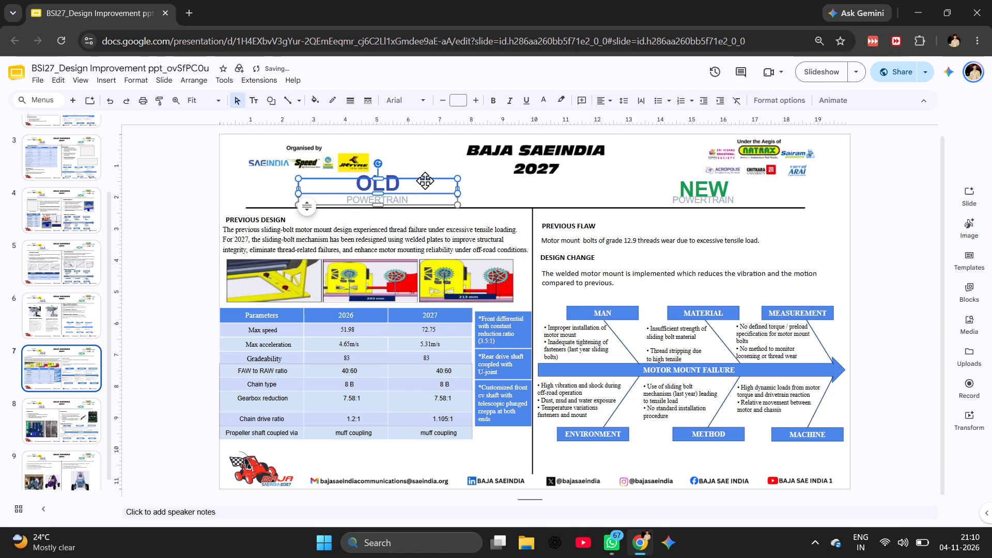
left_click(444, 153)
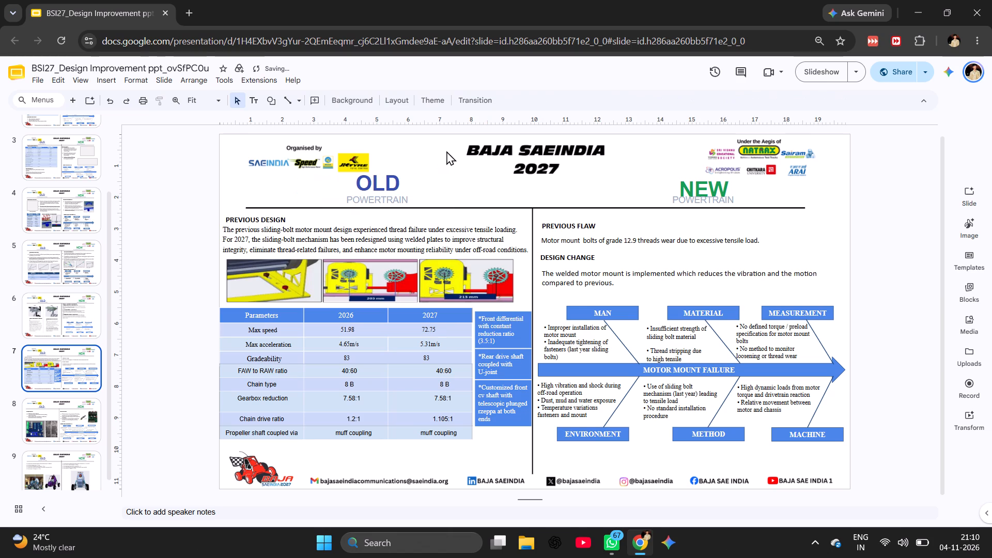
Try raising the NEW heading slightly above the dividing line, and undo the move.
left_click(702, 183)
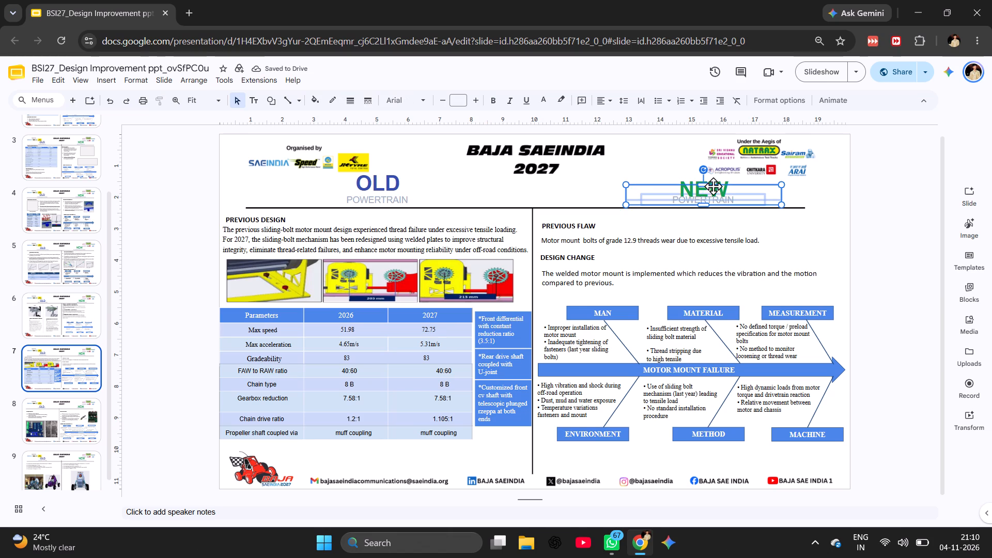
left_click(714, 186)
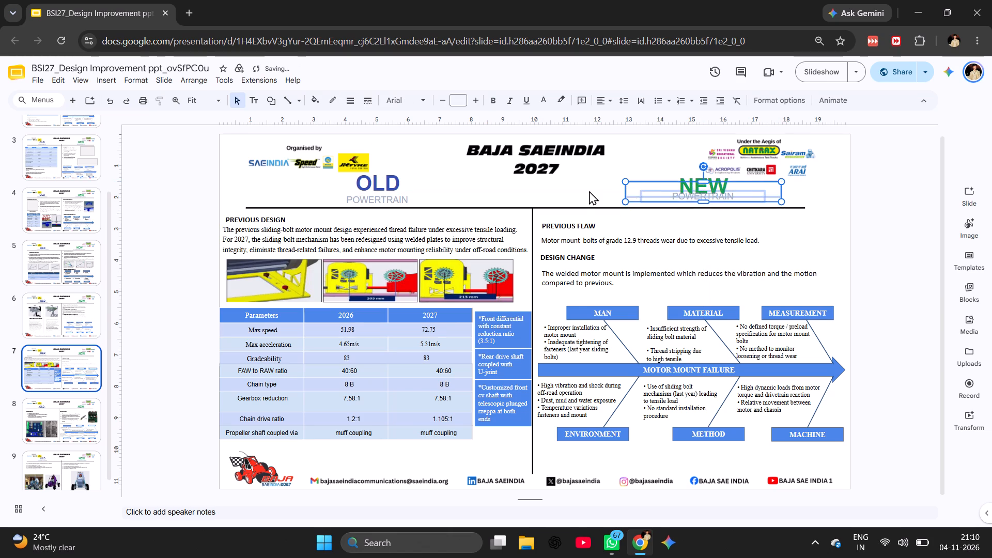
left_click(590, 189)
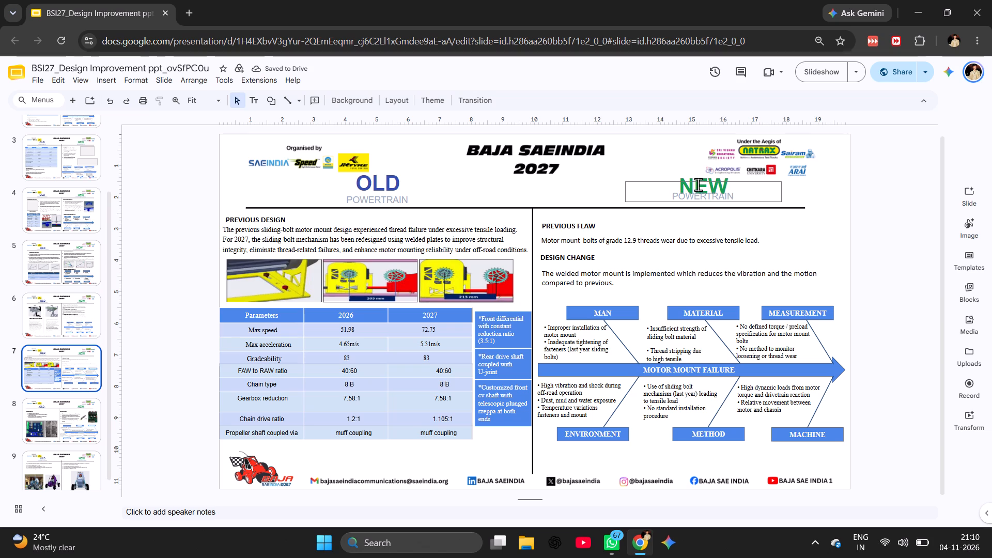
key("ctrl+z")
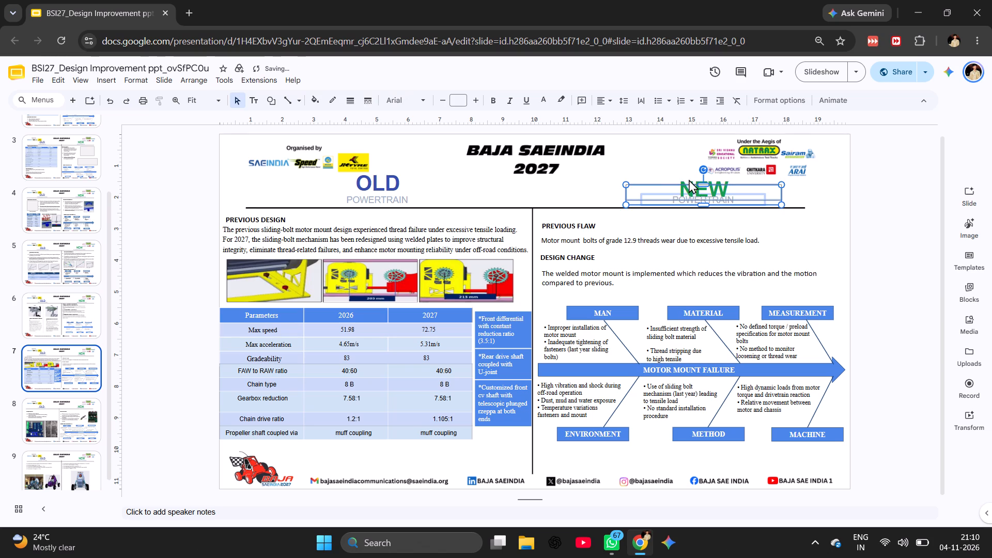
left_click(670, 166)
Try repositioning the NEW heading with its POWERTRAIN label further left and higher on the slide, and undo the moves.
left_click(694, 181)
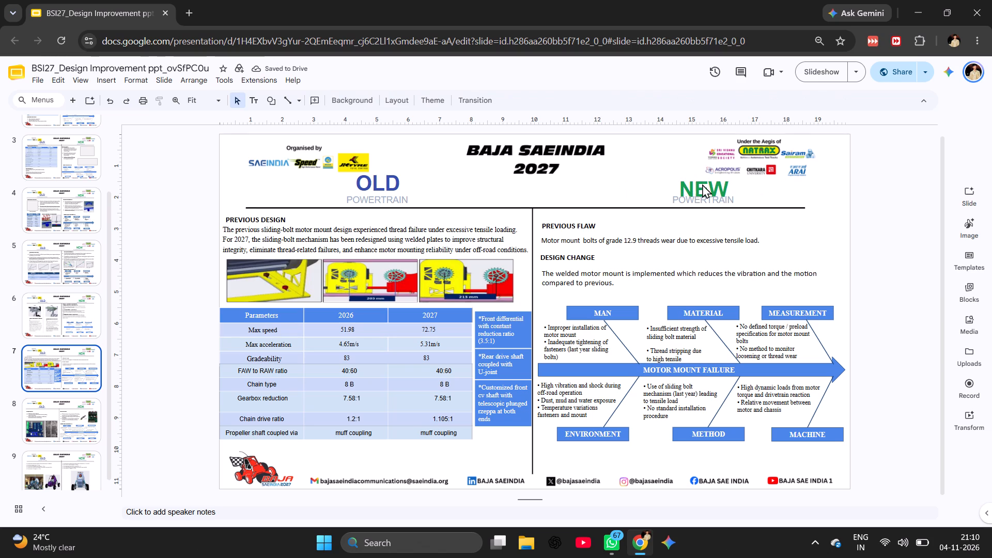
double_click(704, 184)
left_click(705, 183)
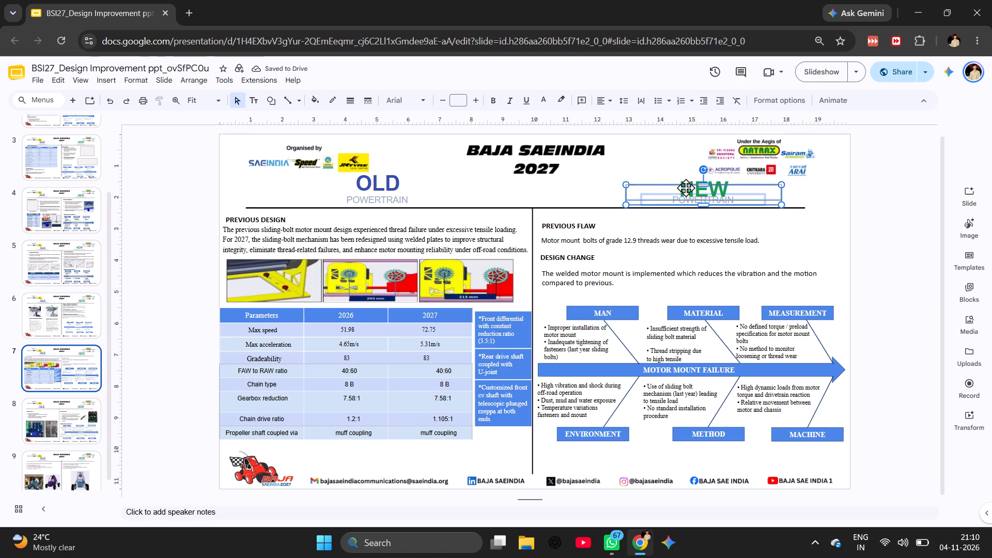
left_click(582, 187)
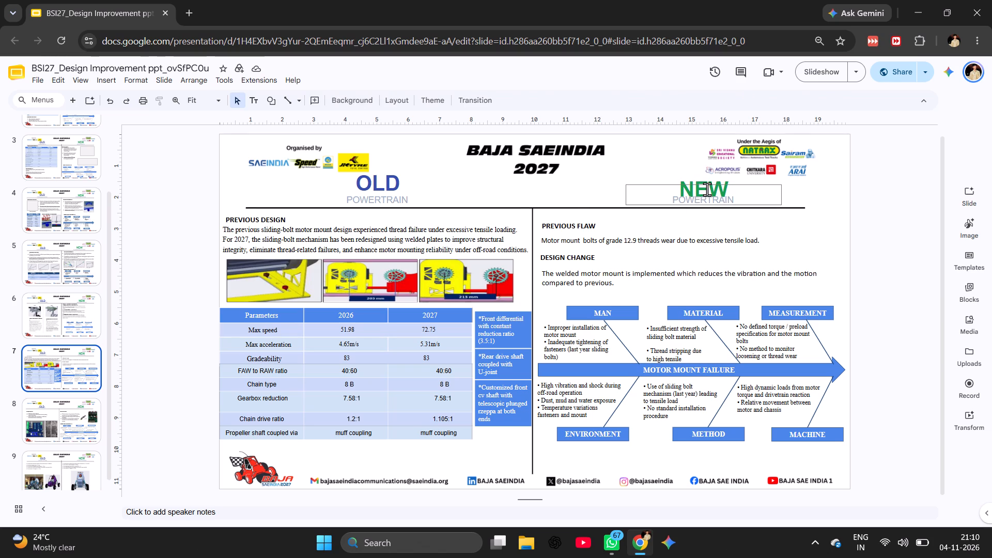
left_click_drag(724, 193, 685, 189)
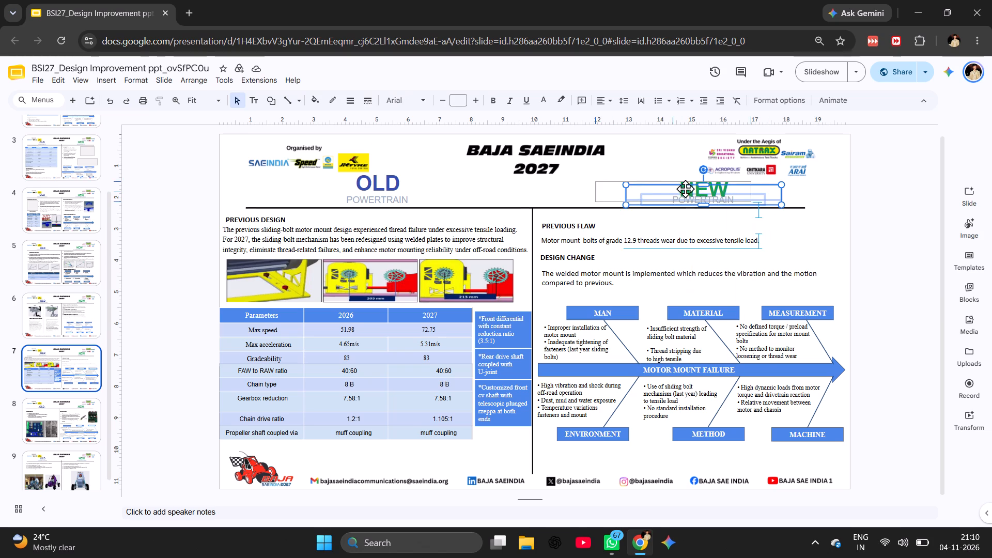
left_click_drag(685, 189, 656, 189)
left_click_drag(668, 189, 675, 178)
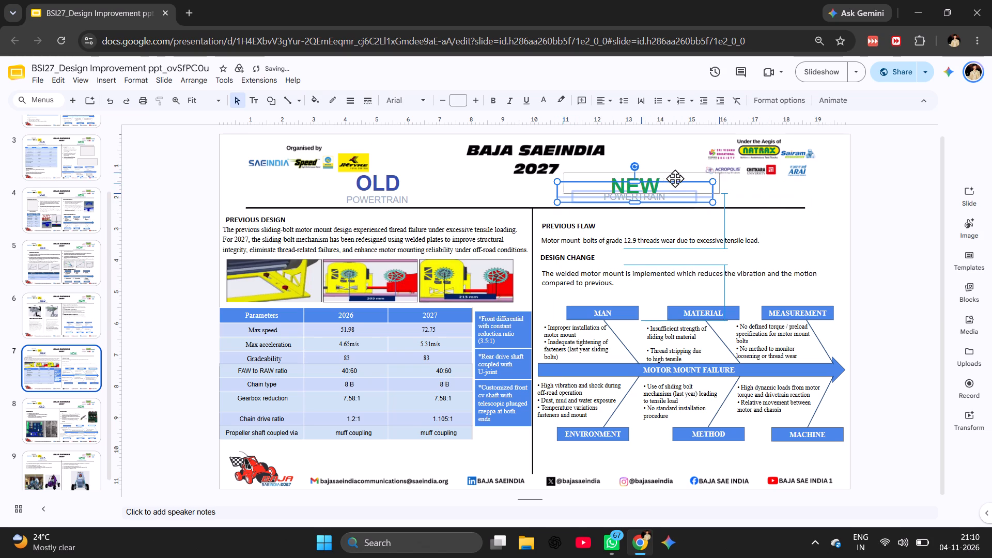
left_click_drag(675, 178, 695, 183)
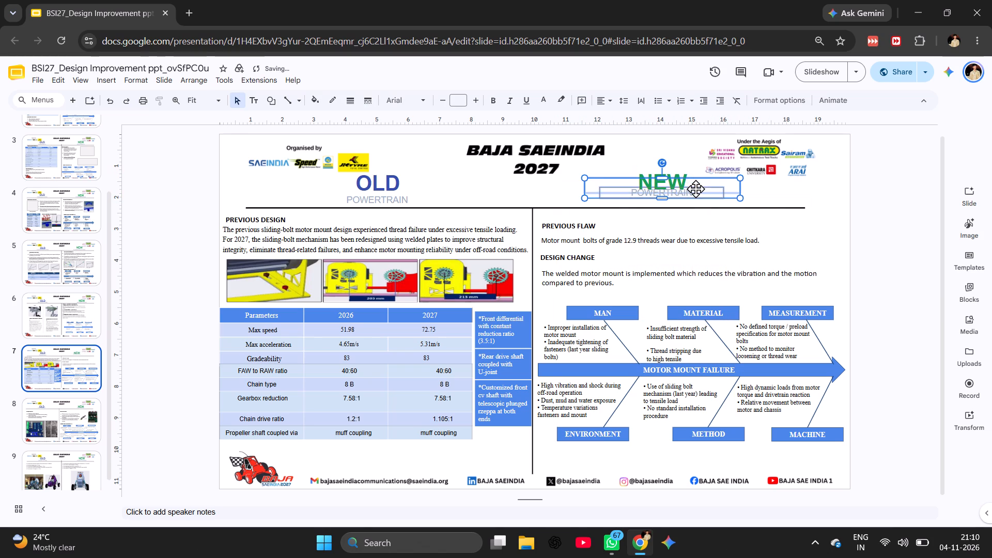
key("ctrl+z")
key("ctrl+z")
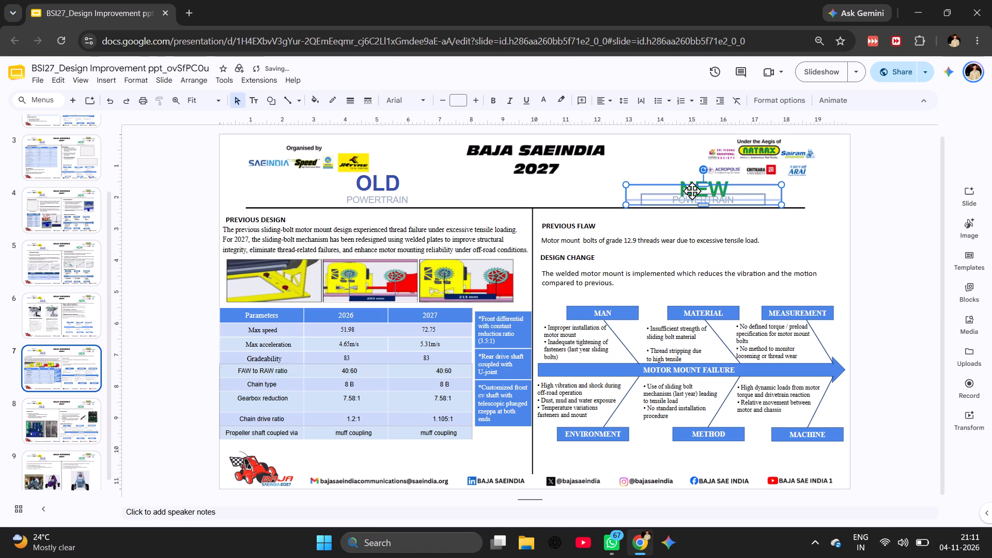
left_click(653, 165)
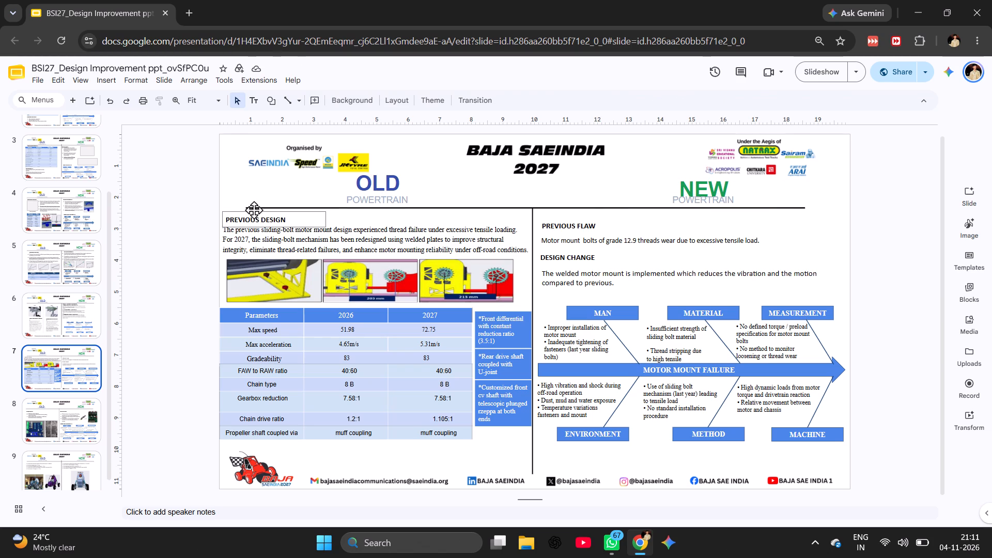
Set the font size of the PREVIOUS DESIGN heading box to 18.
left_click(288, 216)
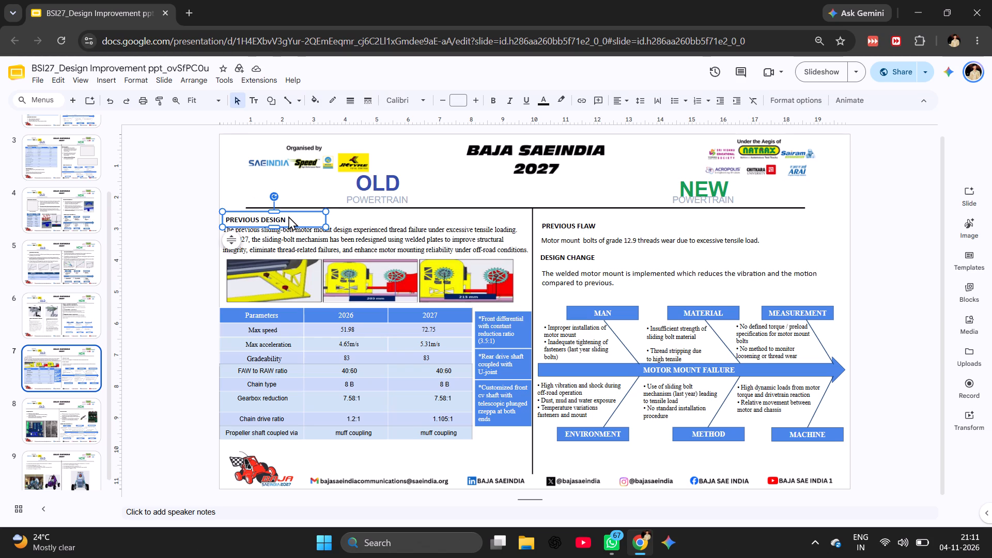
left_click(457, 101)
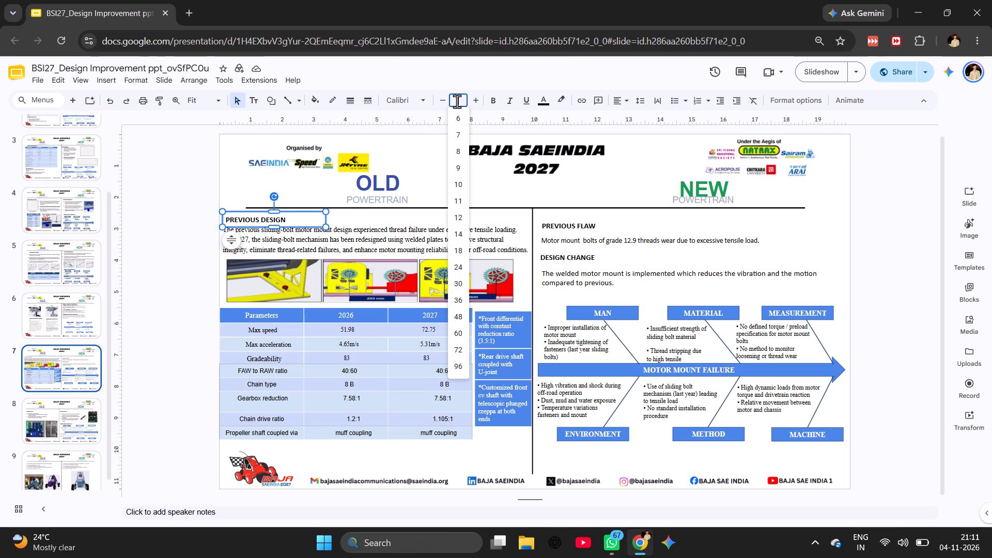
left_click(457, 243)
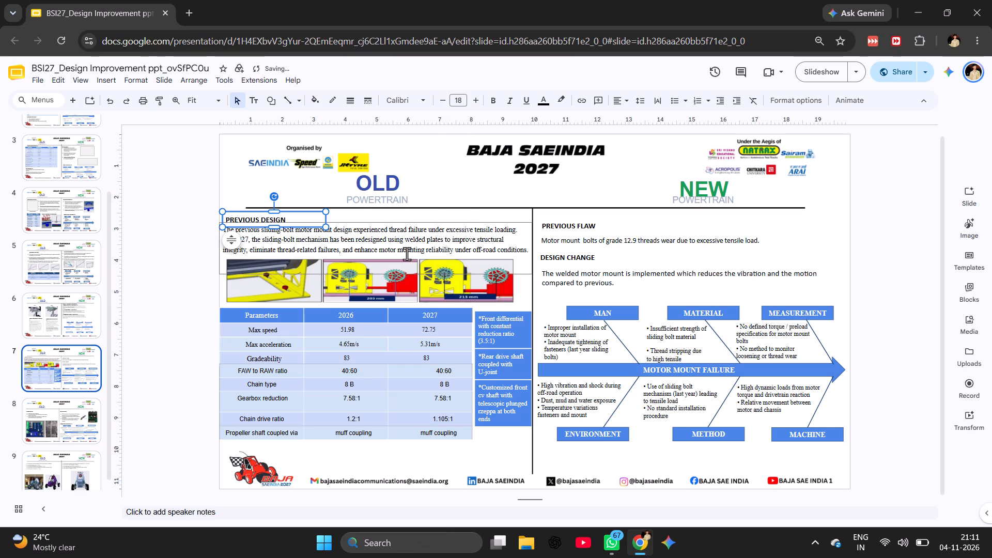
left_click(148, 172)
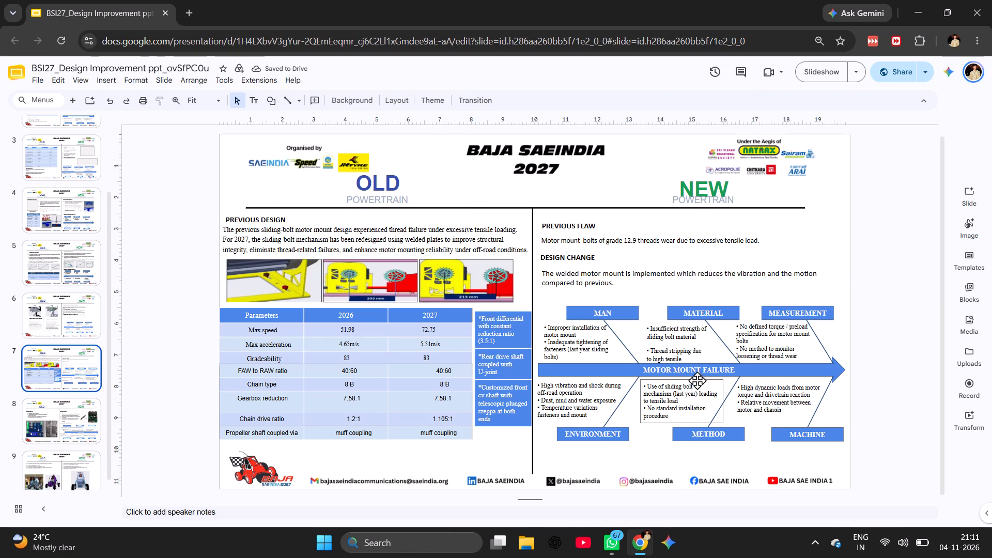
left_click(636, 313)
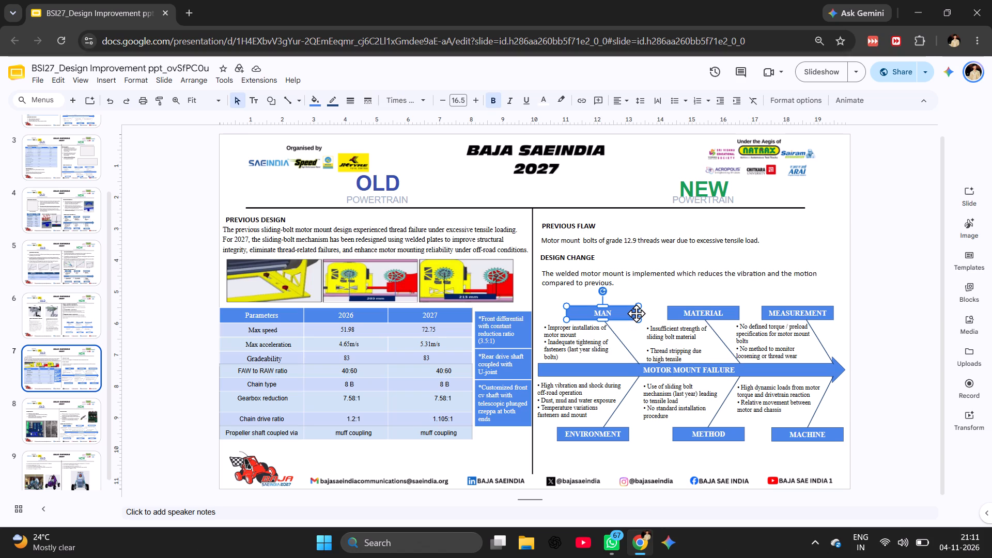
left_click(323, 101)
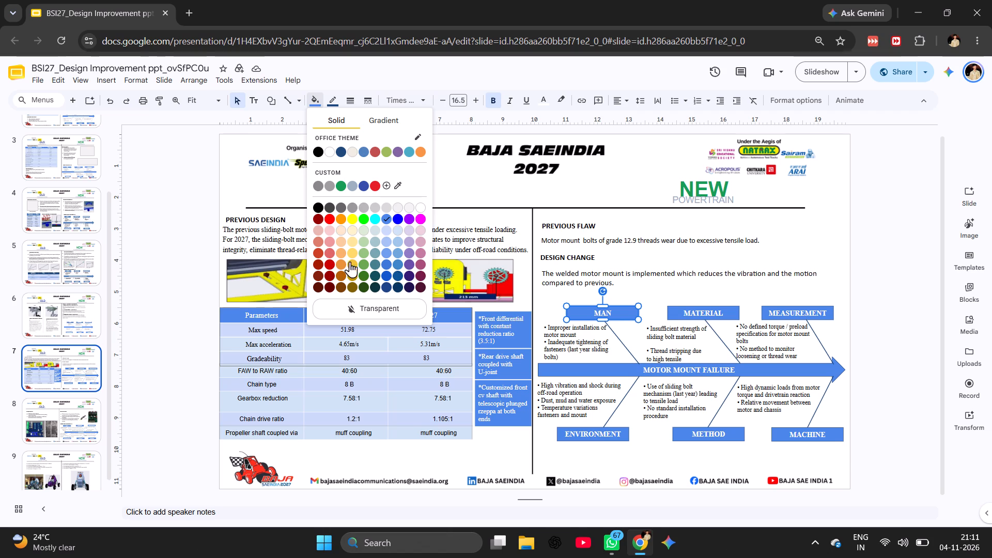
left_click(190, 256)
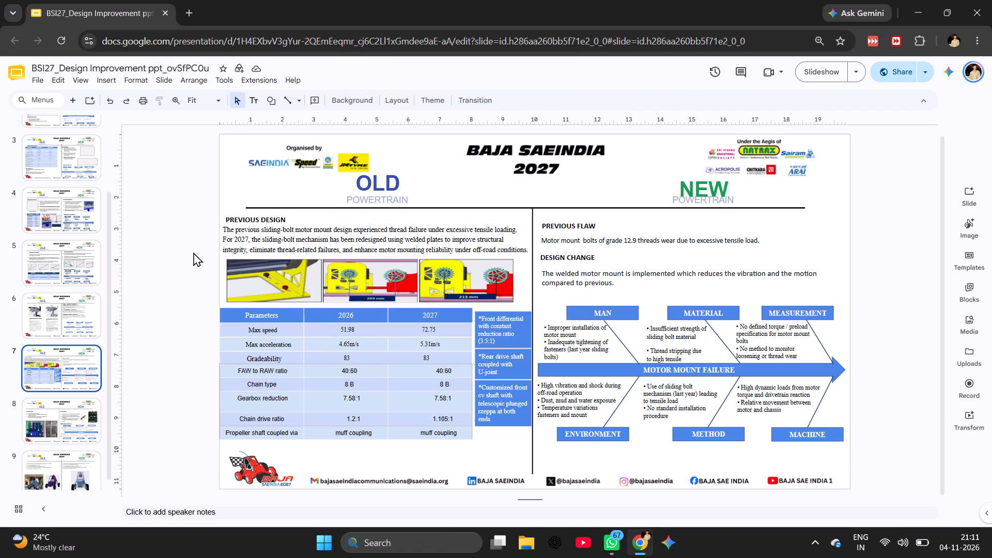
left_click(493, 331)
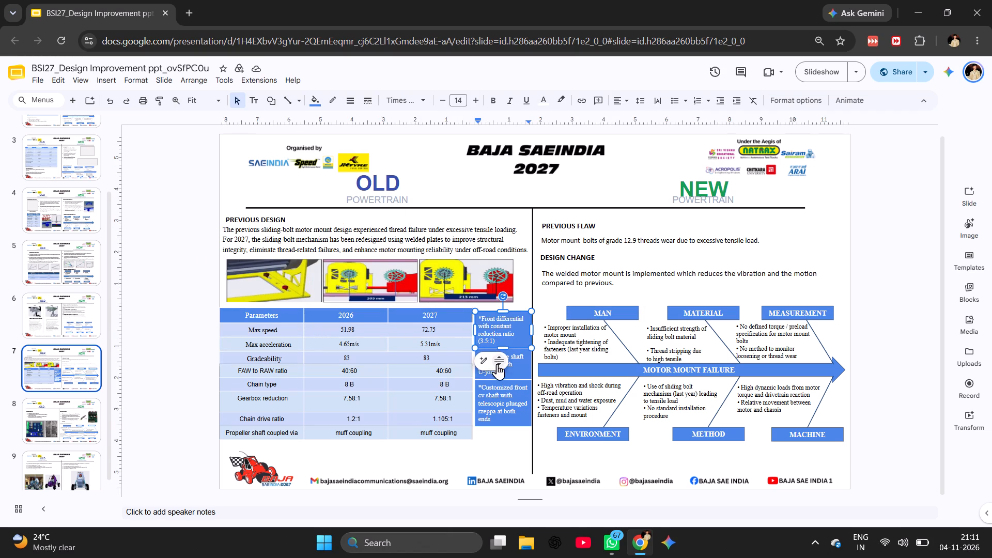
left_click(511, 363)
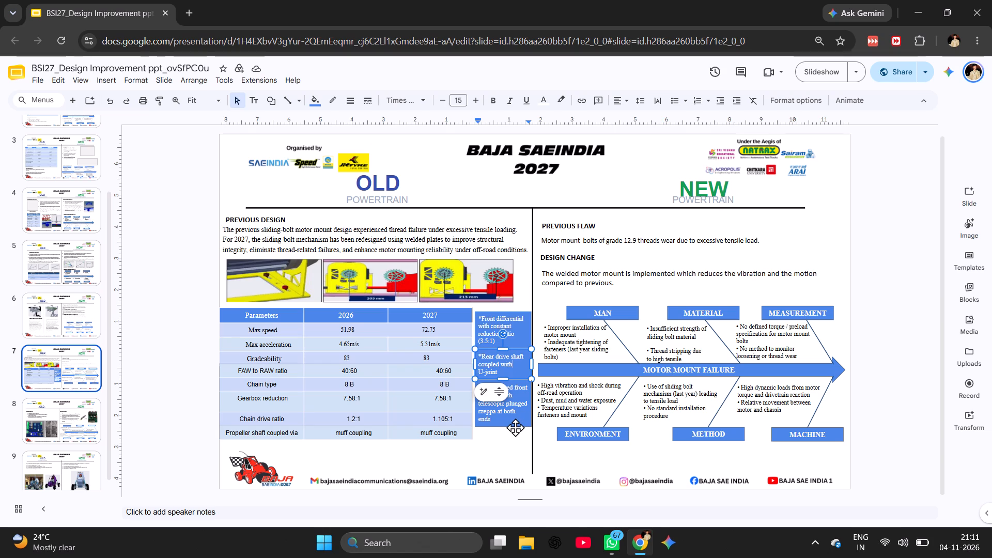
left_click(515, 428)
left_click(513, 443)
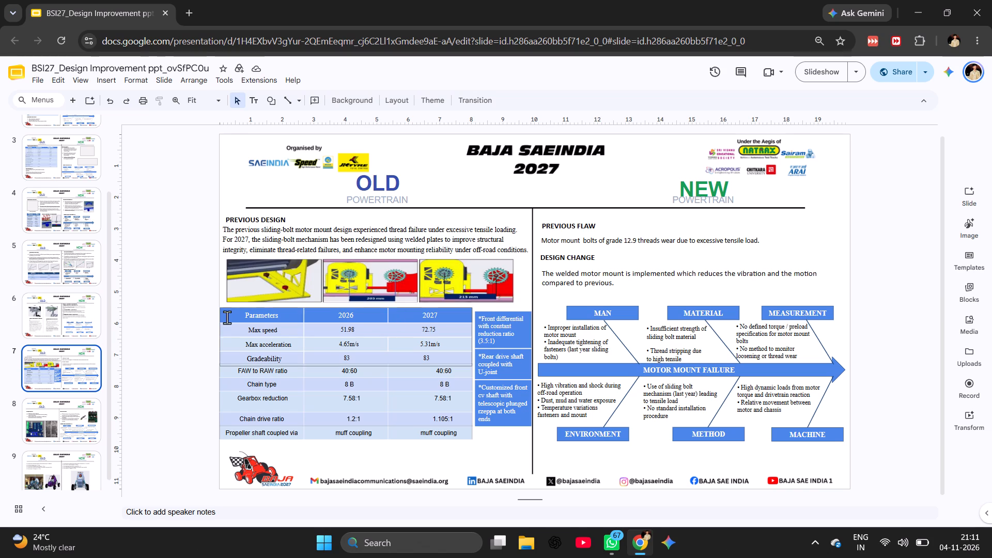
Examine the layout and text boxes of the suspension and braking system slides for comparison with the powertrain slide.
left_click(78, 257)
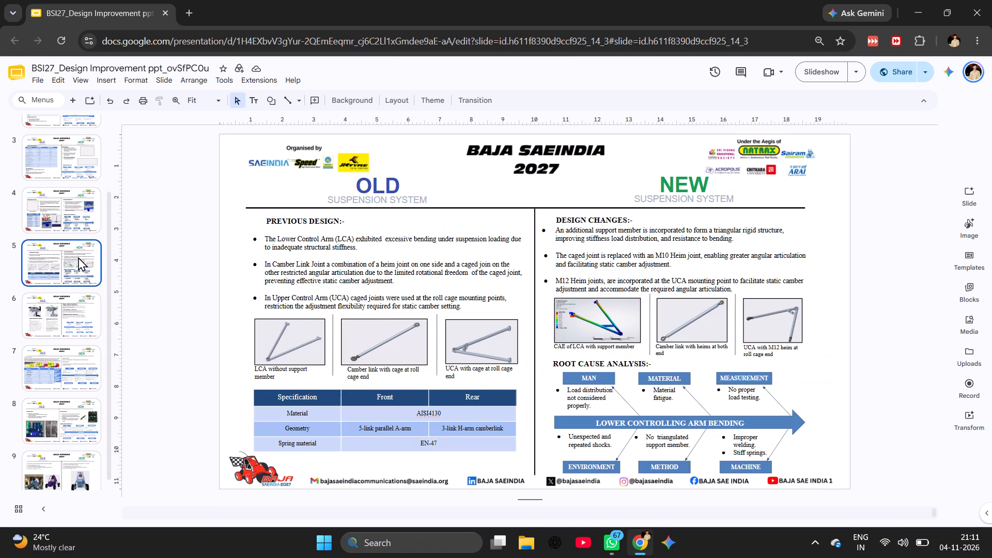
left_click(40, 313)
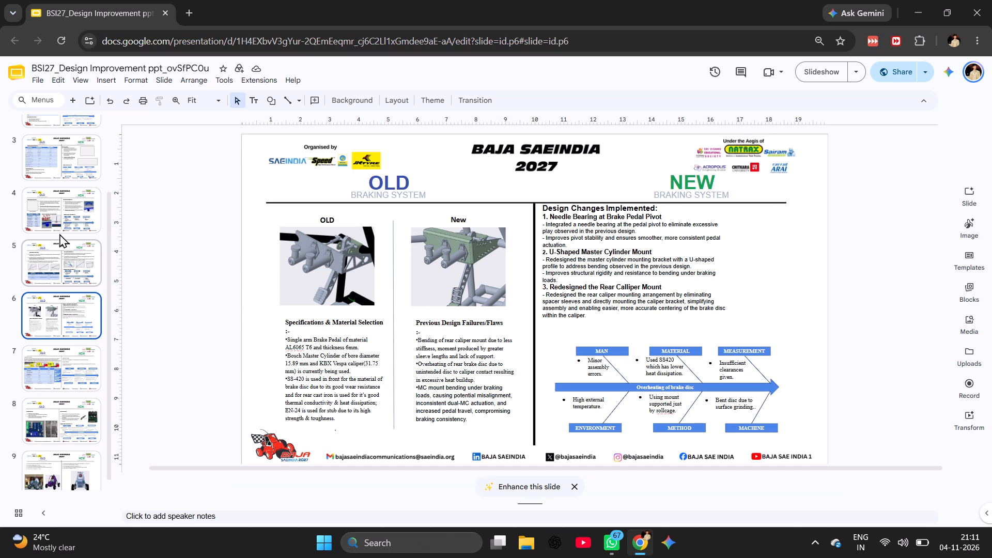
left_click(731, 245)
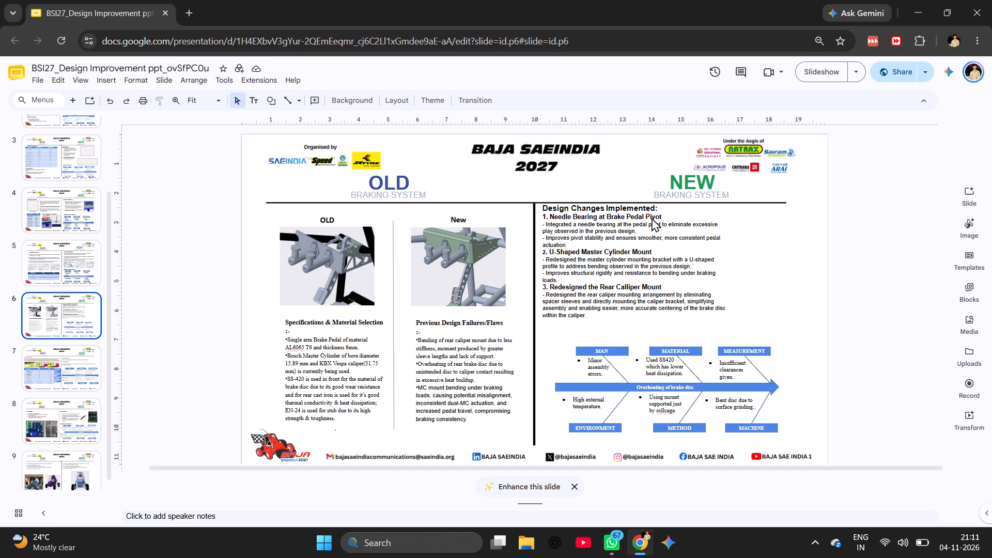
left_click(653, 209)
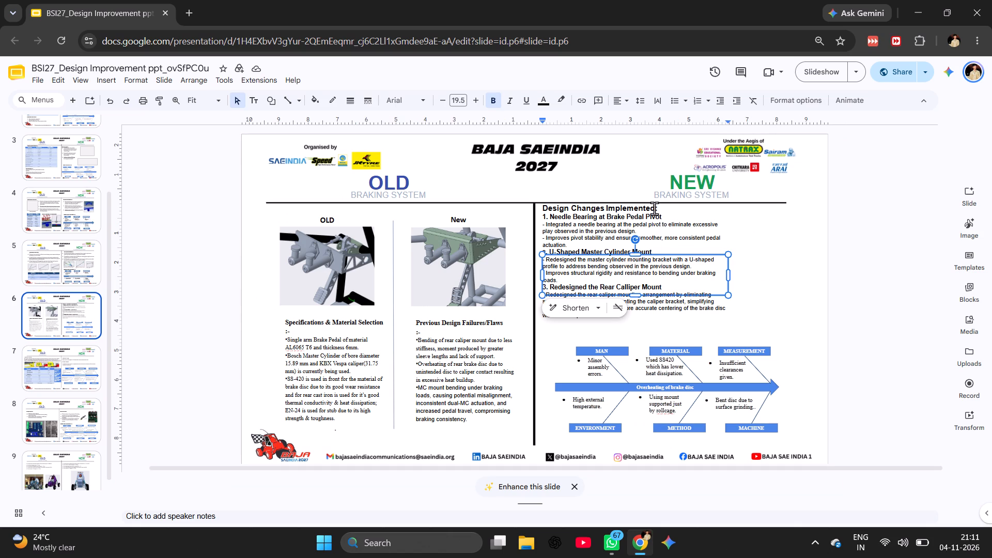
left_click(680, 208)
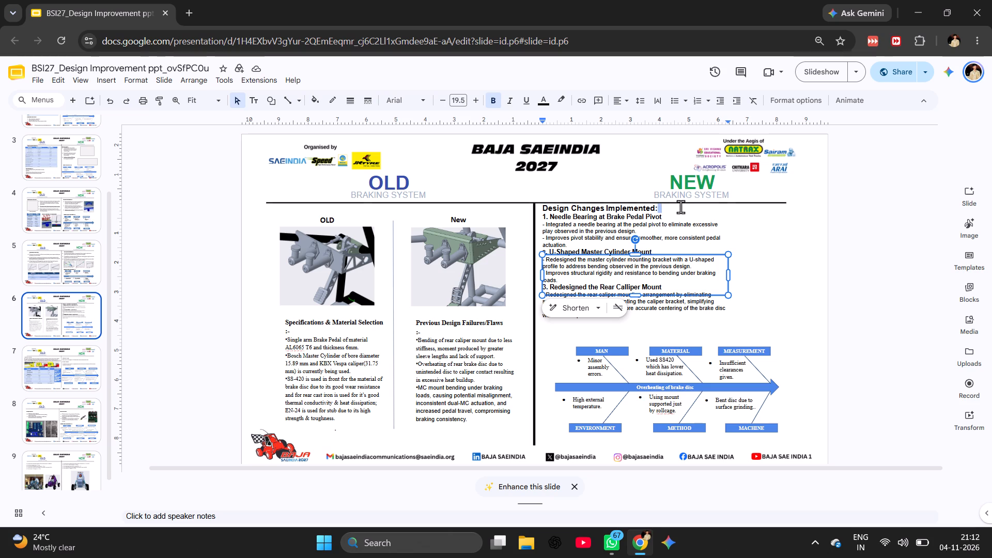
left_click(758, 240)
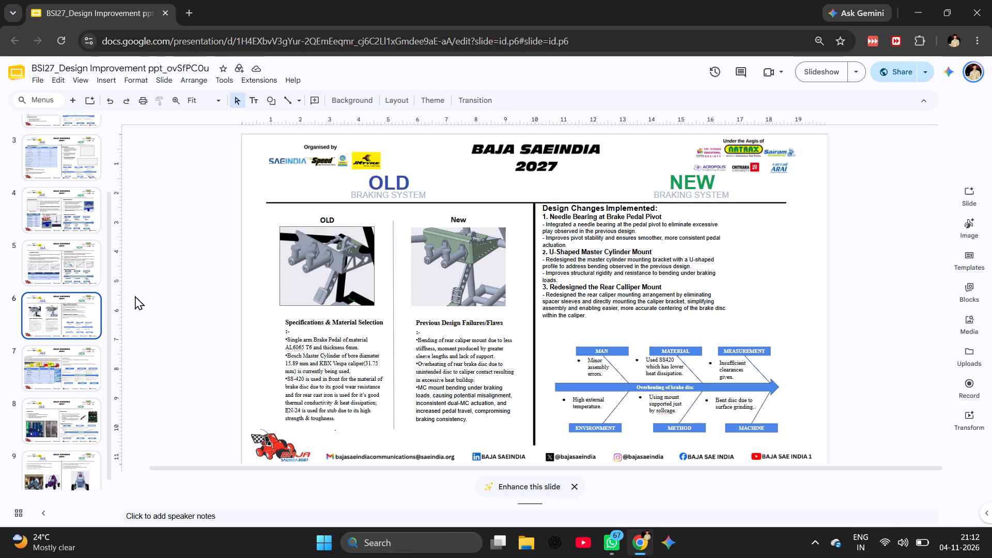
Shift the powertrain slide's vertical divider slightly right, away from the blue note boxes, keeping its top end on the horizontal line.
left_click(70, 383)
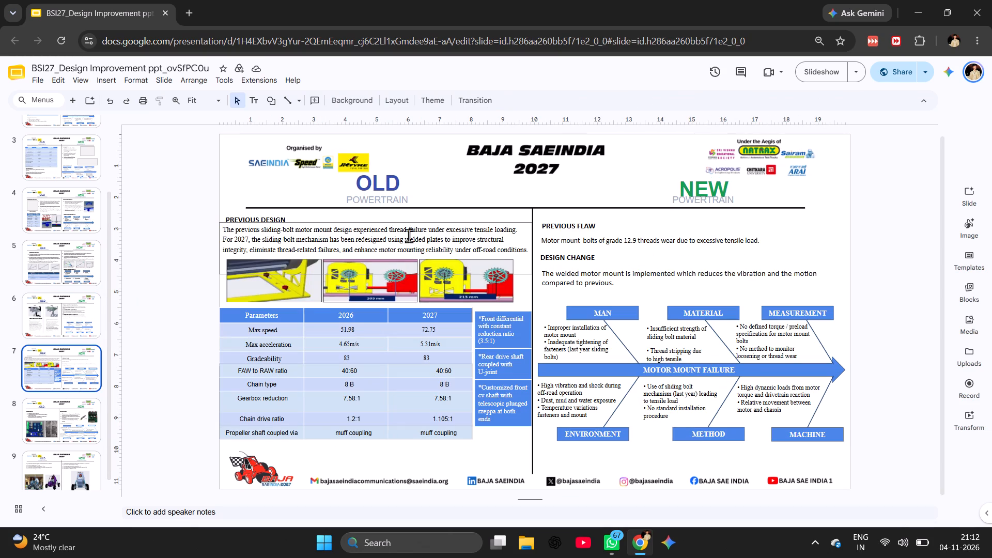
left_click(533, 307)
left_click(533, 307)
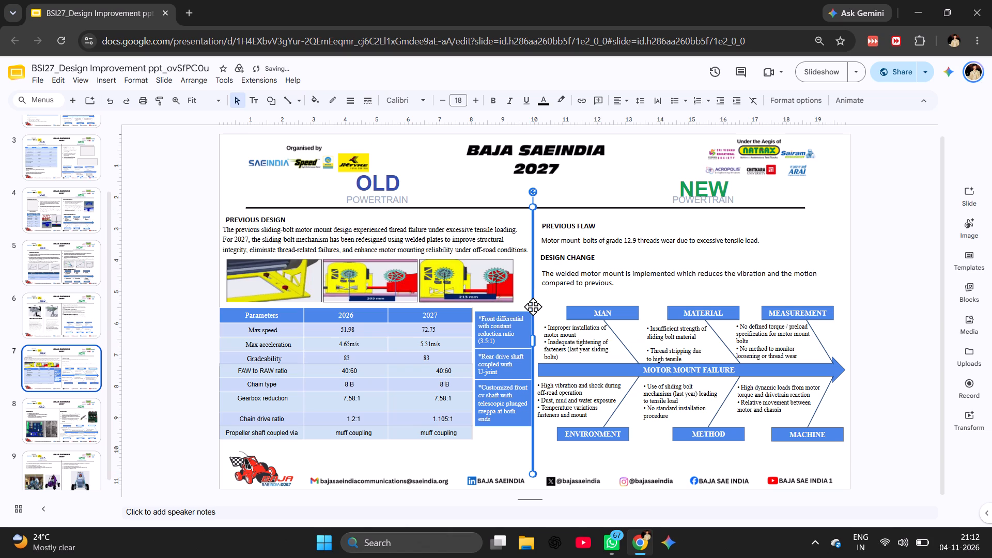
left_click(532, 301)
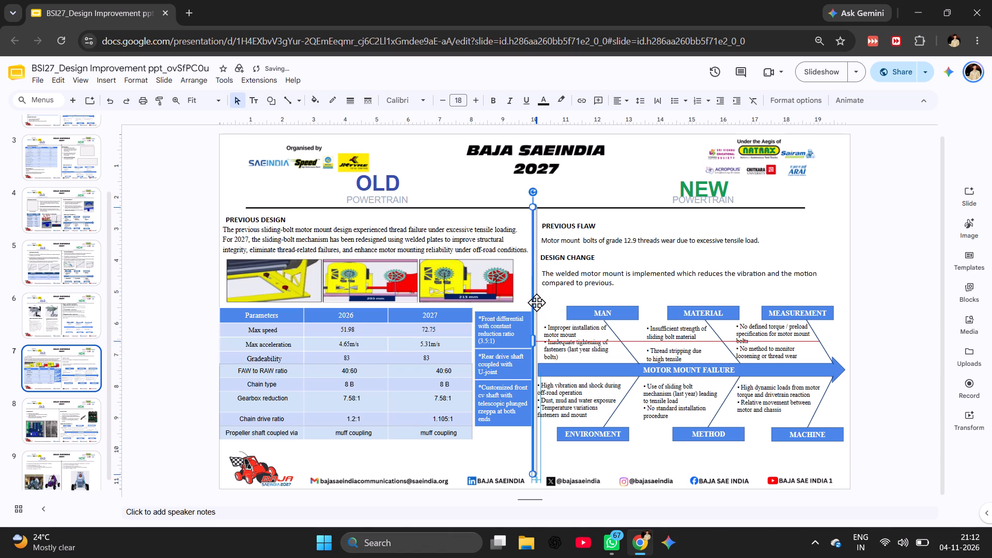
left_click_drag(536, 302, 531, 305)
left_click(531, 305)
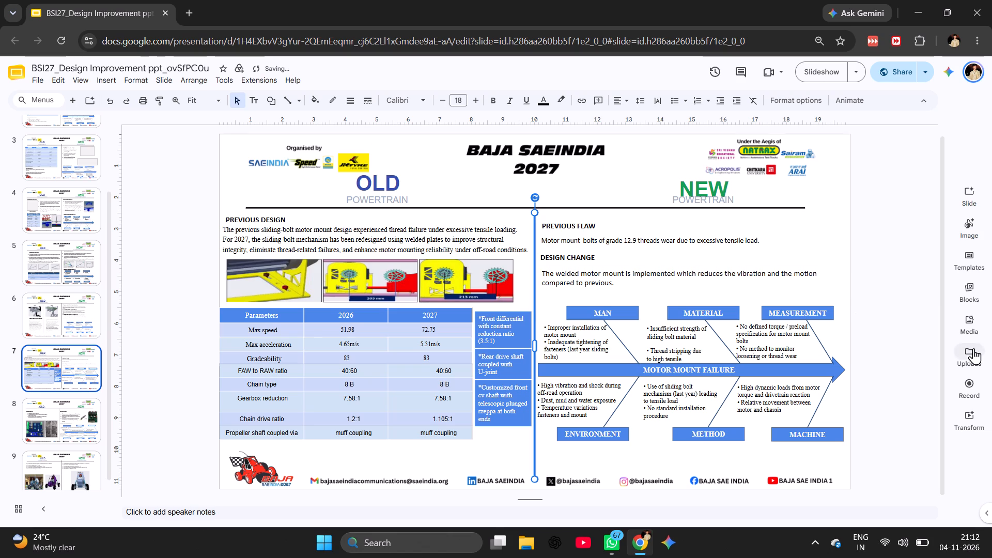
left_click(926, 338)
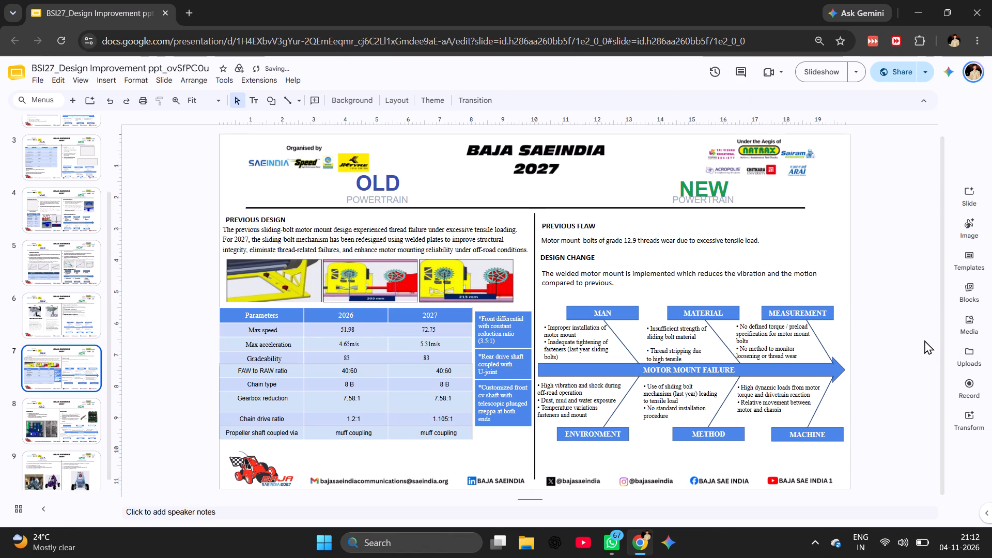
left_click_drag(535, 295, 535, 290)
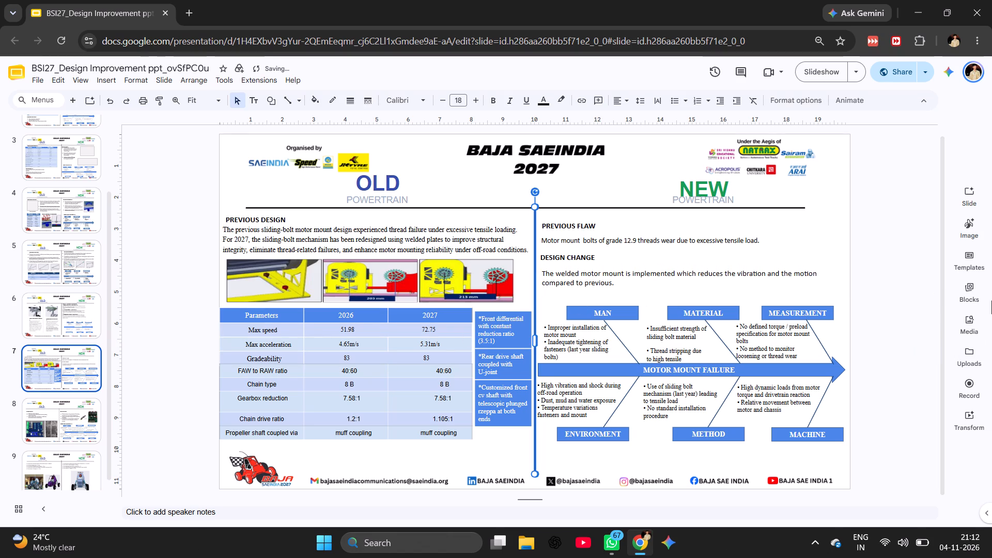
Deselect the powertrain slide's vertical divider and go to slide 8, the electricals comparison, to view its layout.
left_click(915, 311)
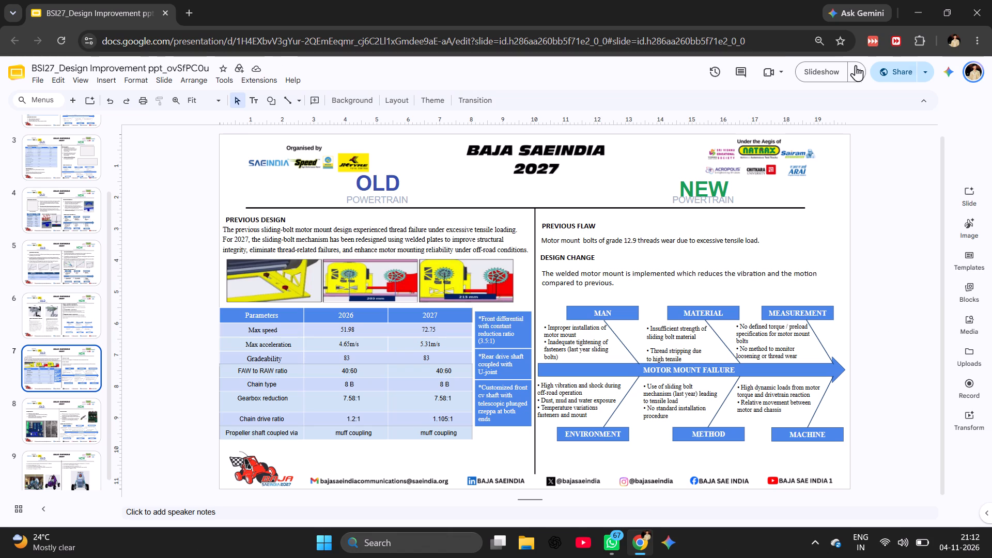
left_click(47, 442)
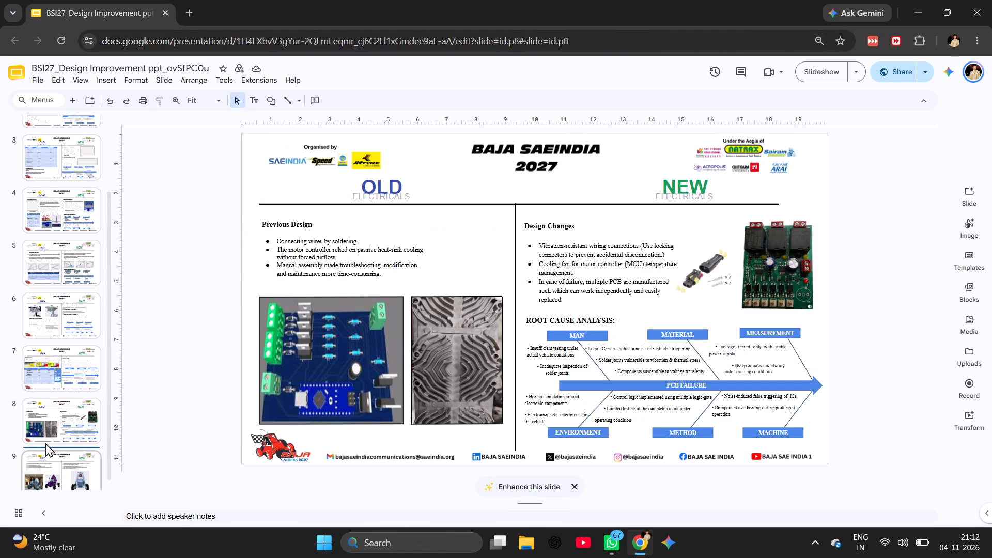
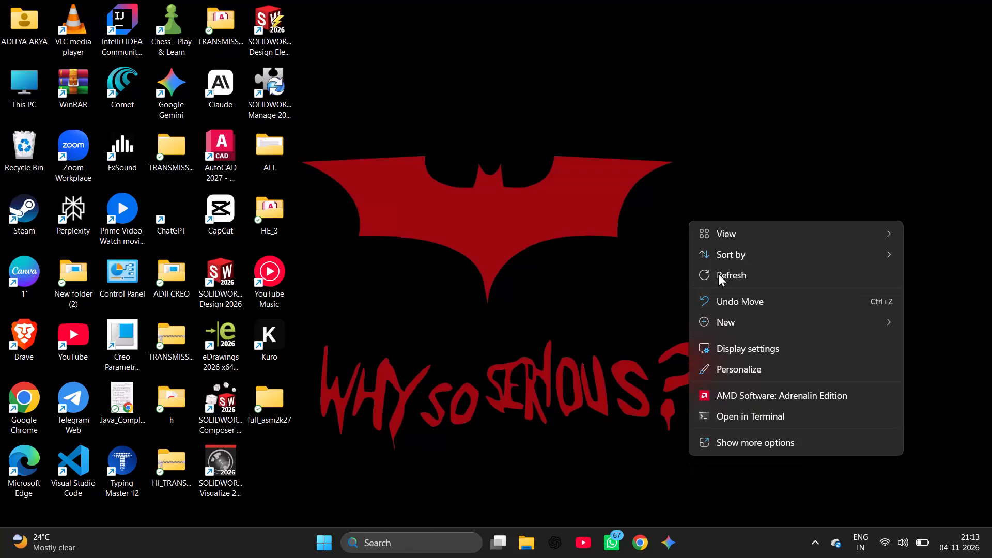
Refresh the Windows desktop and bring up the Shut Down Windows dialog.
left_click(720, 273)
key("alt+F4")
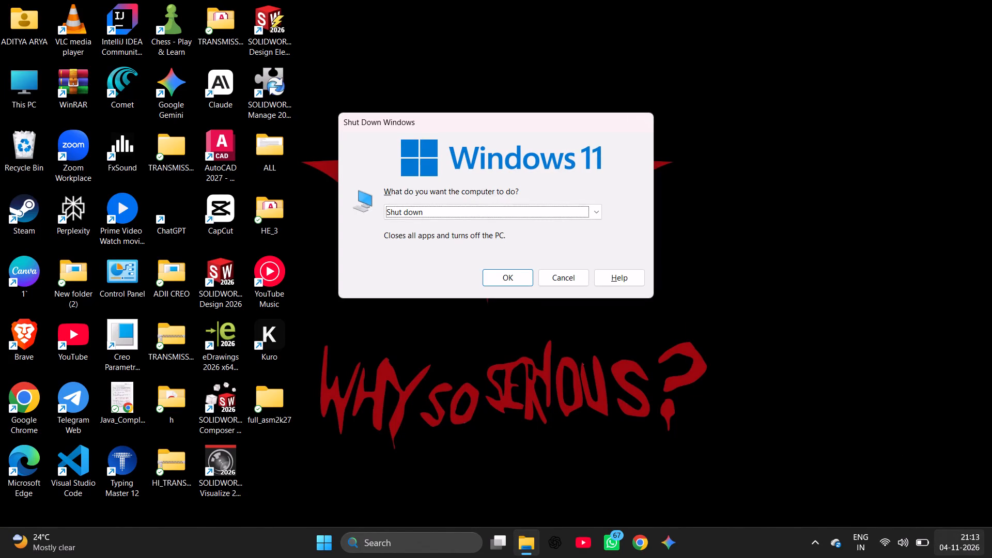